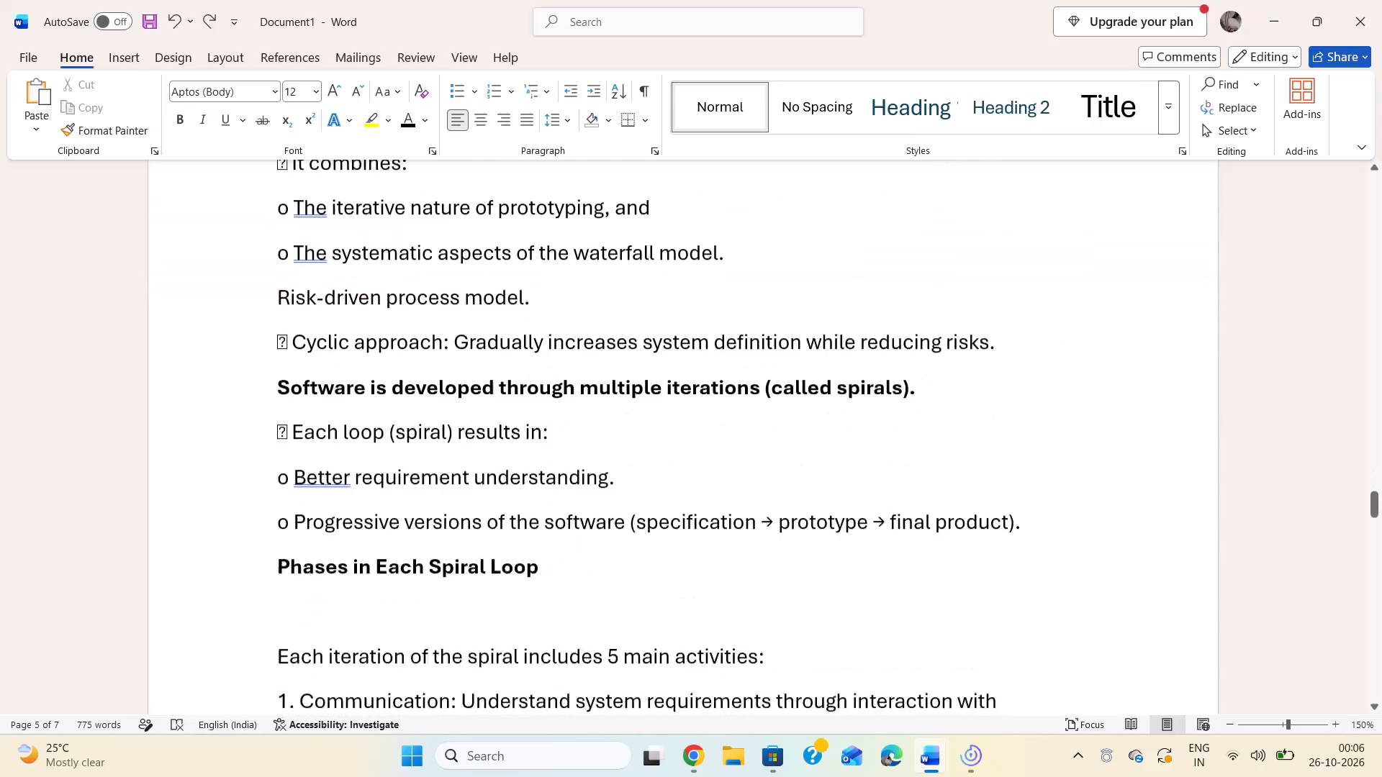
# Review the Spiral Model section from its introduction to the Phases in Each Spiral Loop heading.
pyautogui.scroll(2, 553, 468)
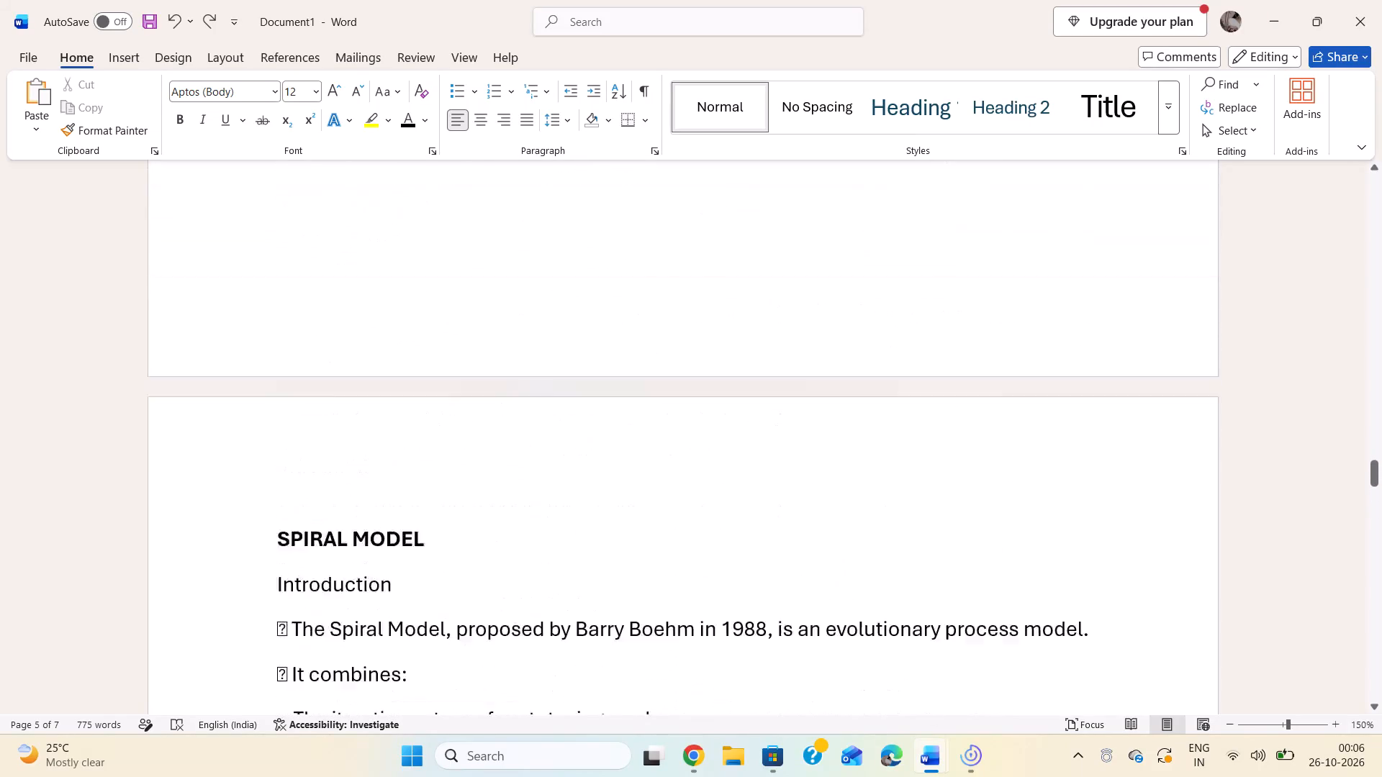
pyautogui.scroll(3, 553, 468)
pyautogui.scroll(-2, 553, 468)
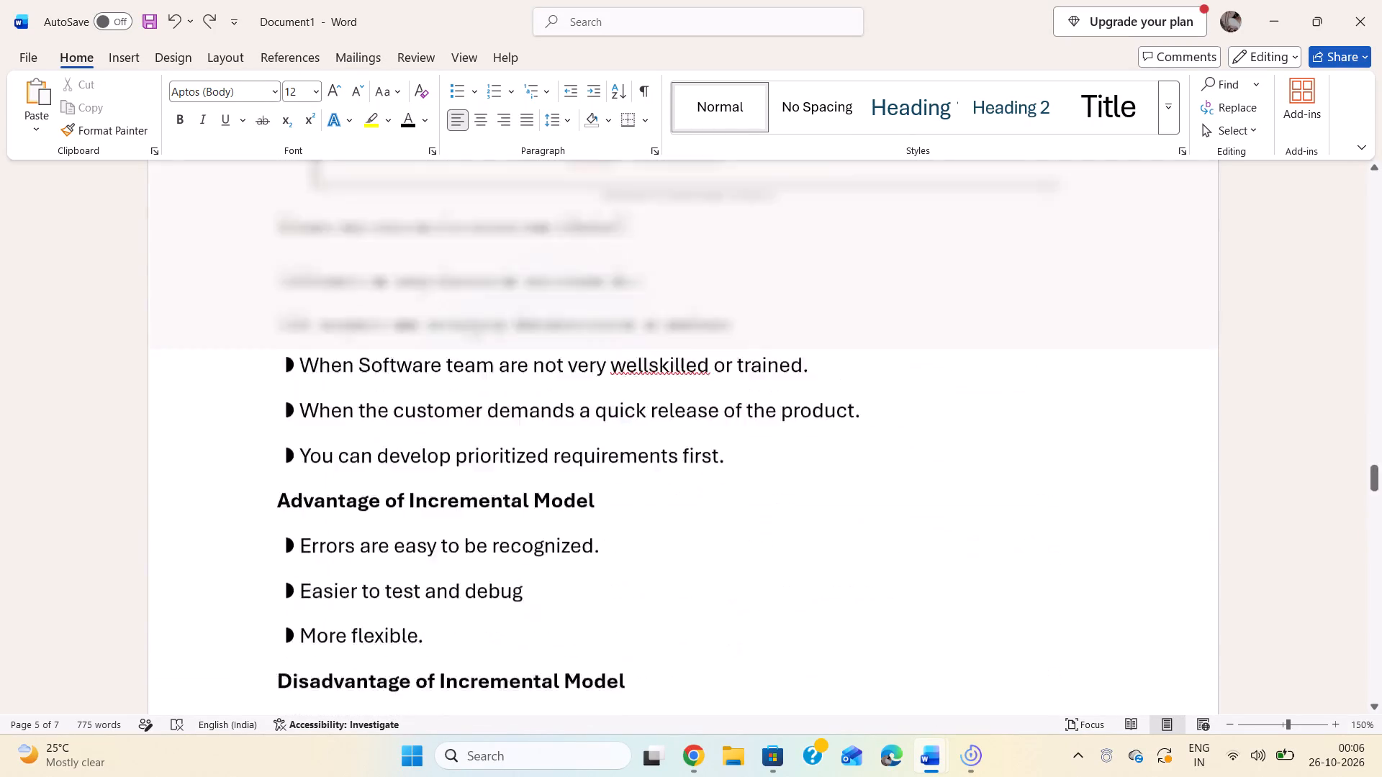
pyautogui.scroll(-4, 553, 468)
pyautogui.scroll(1, 553, 468)
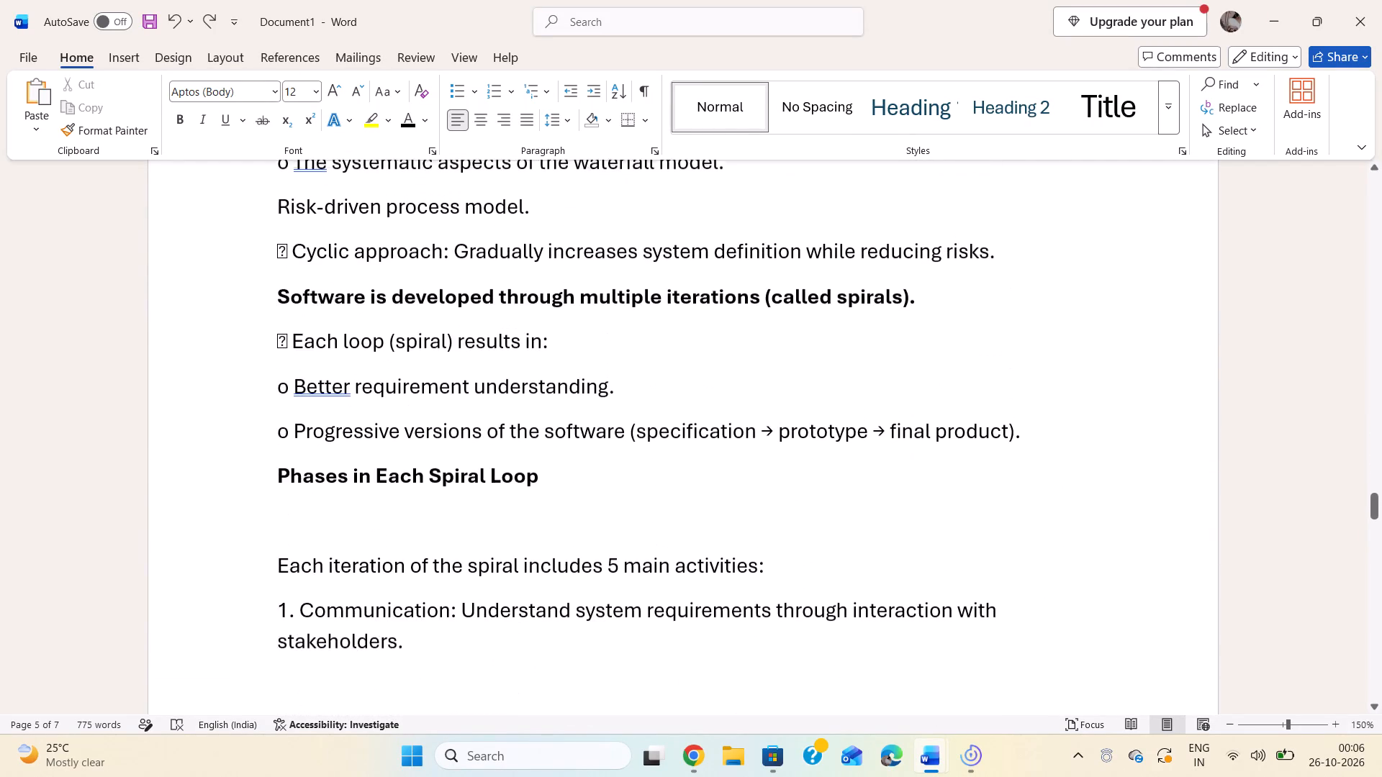
pyautogui.scroll(1, 553, 468)
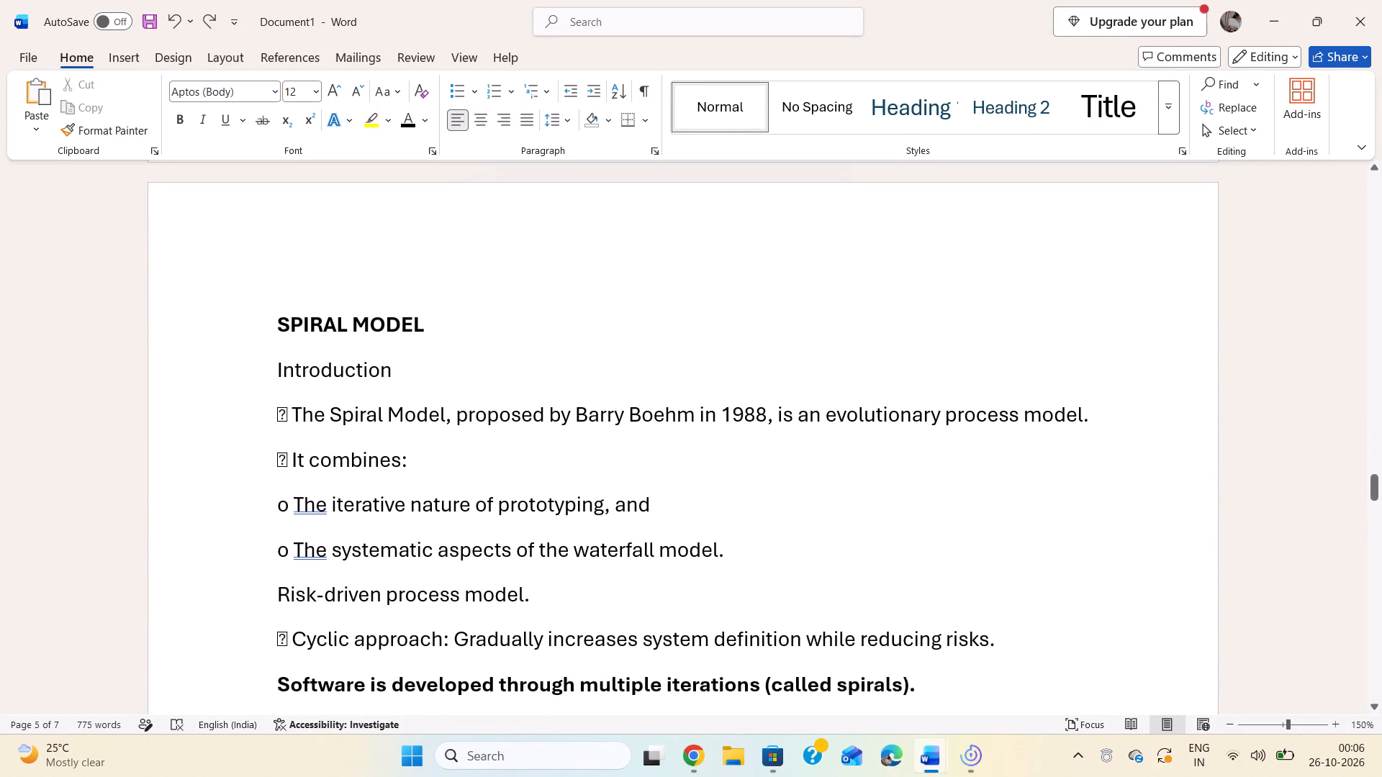
pyautogui.scroll(-1, 553, 468)
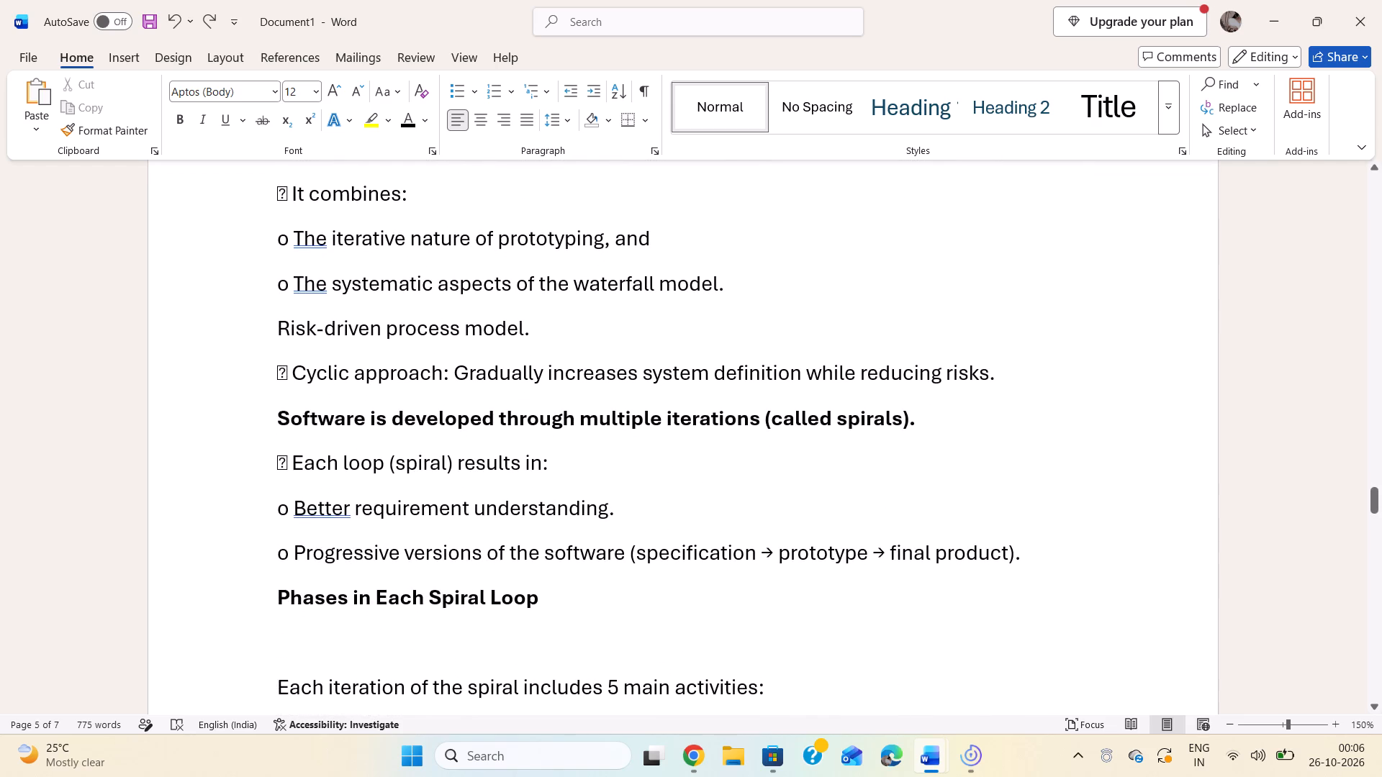
pyautogui.scroll(-1, 553, 468)
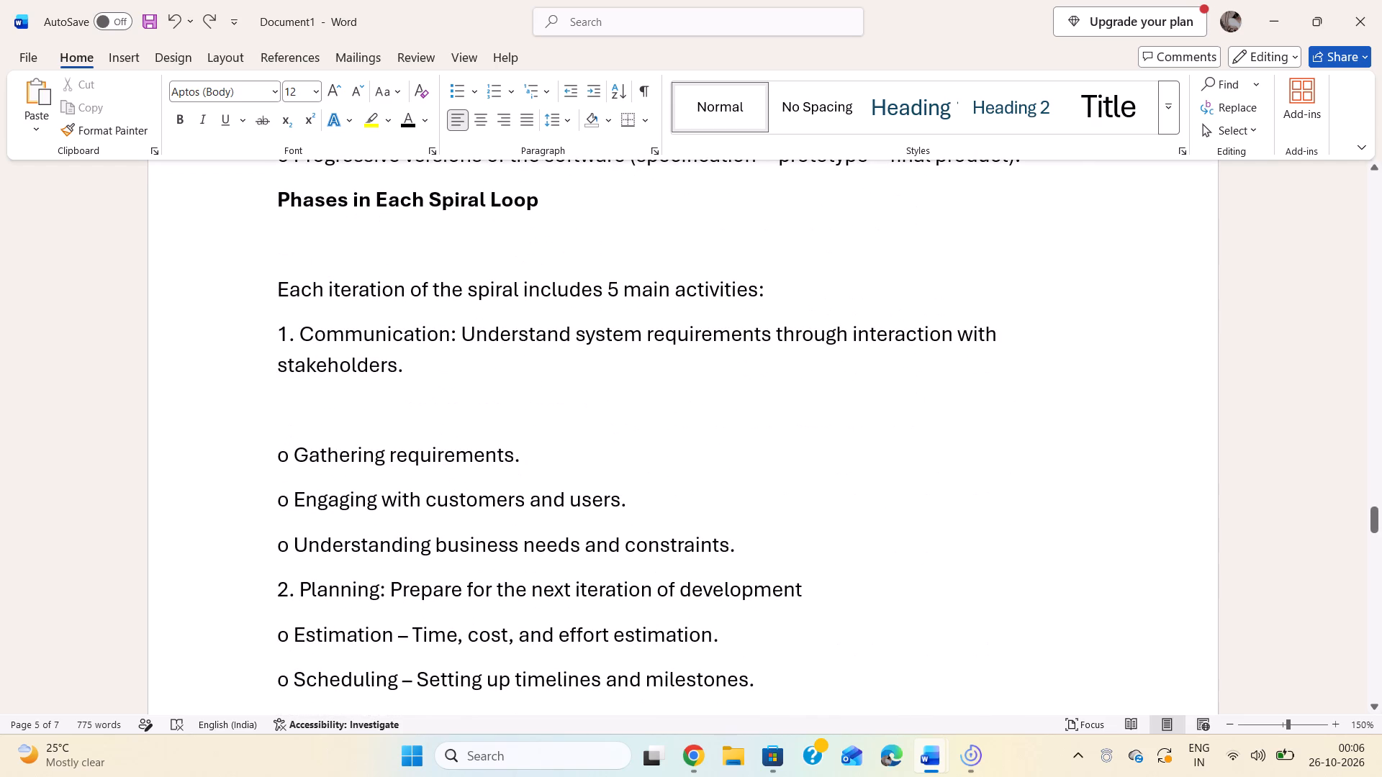
# Read through the main activities of each spiral iteration, from Communication and Planning to Modeling and Construction.
pyautogui.click(553, 468)
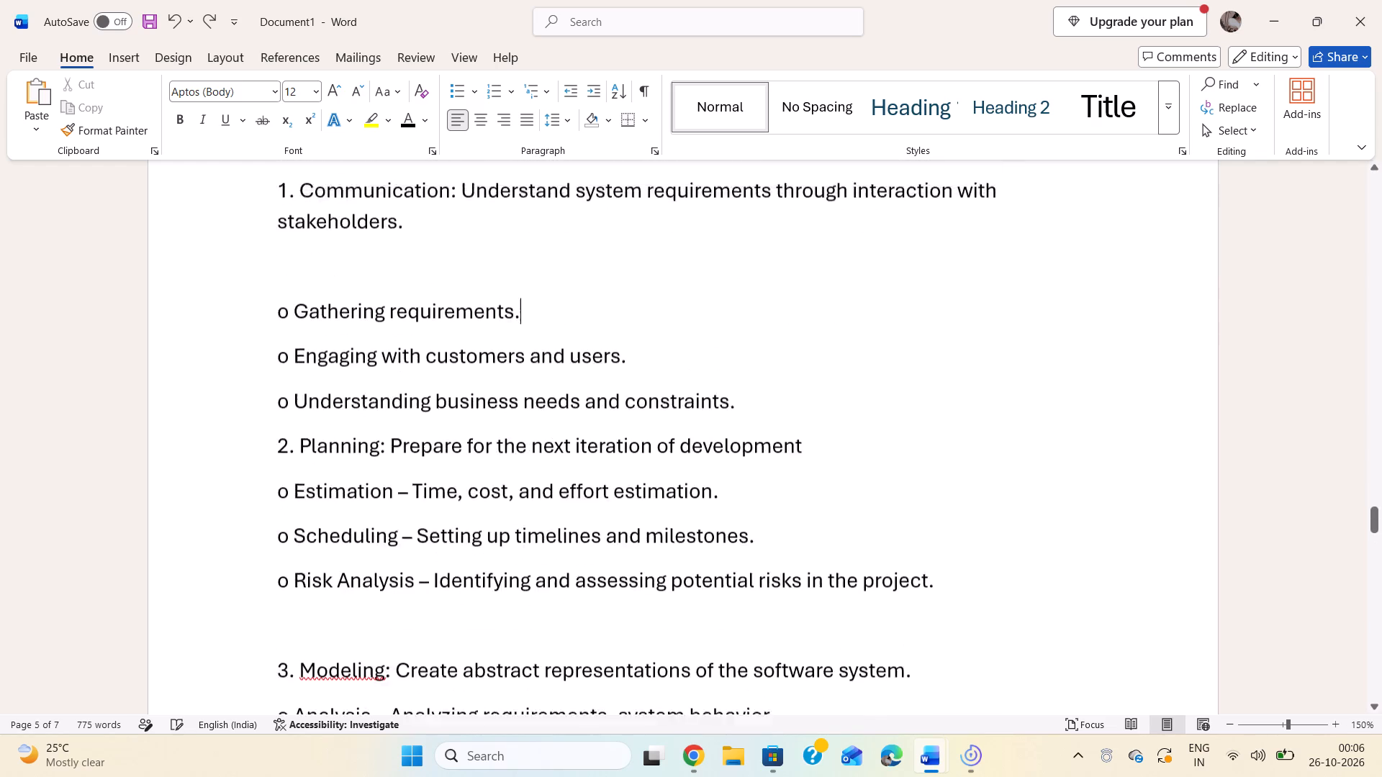
pyautogui.scroll(1, 553, 468)
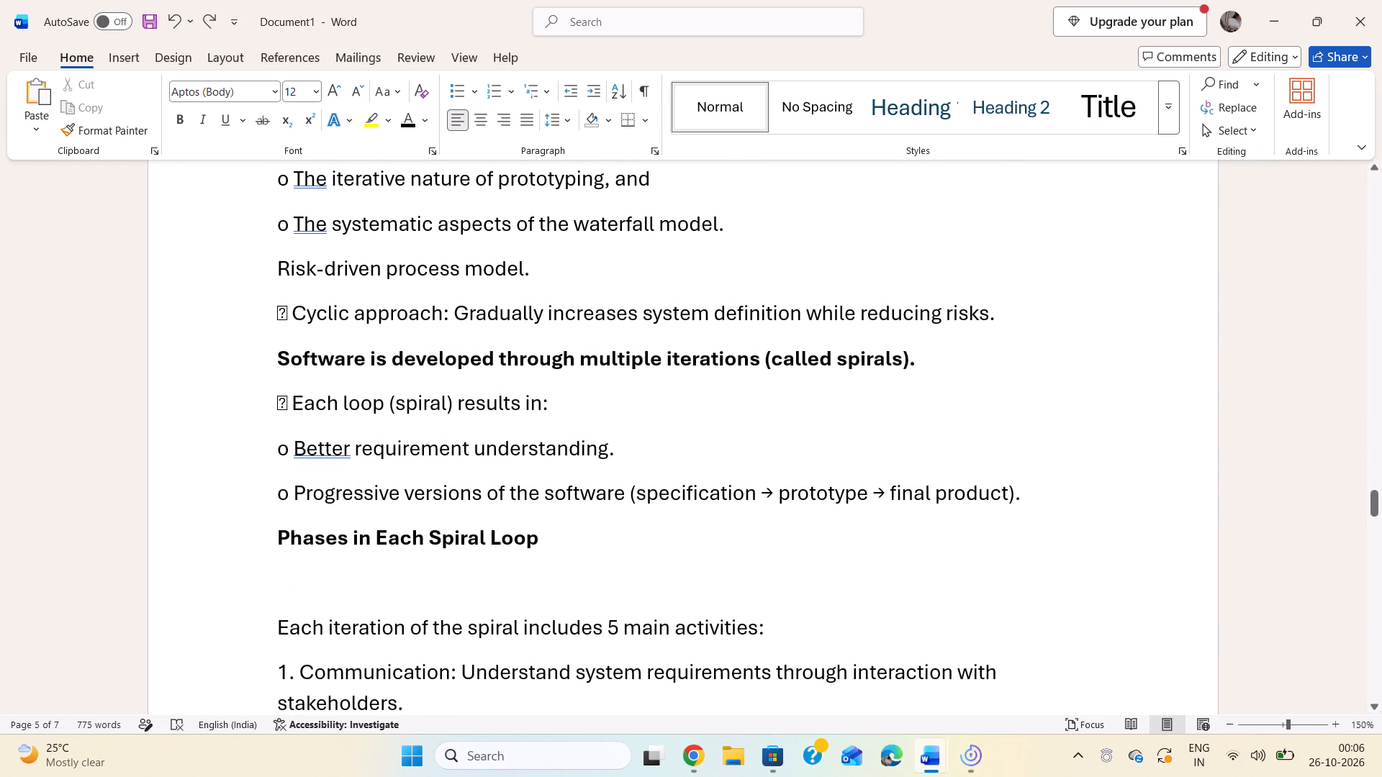
pyautogui.scroll(1, 553, 468)
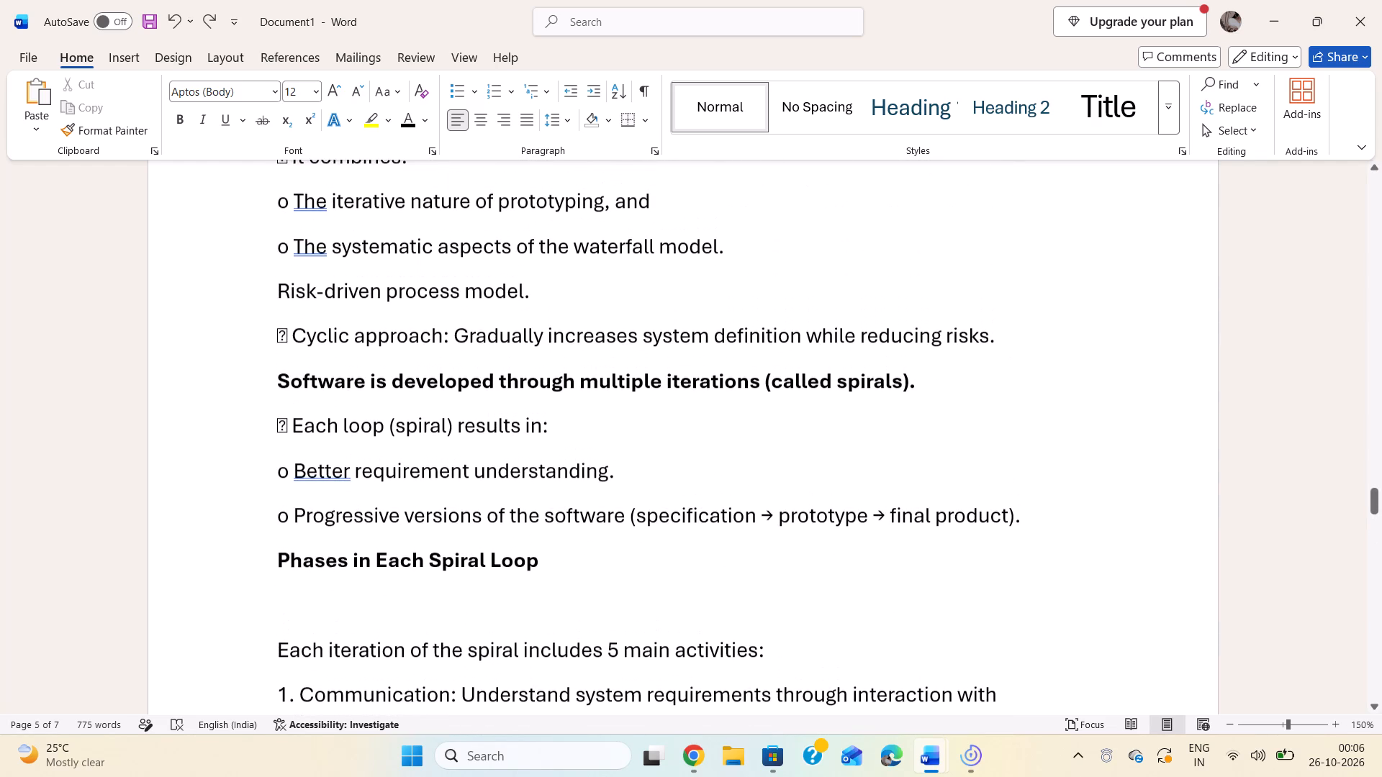
pyautogui.scroll(1, 553, 468)
pyautogui.scroll(-2, 553, 468)
pyautogui.scroll(1, 553, 468)
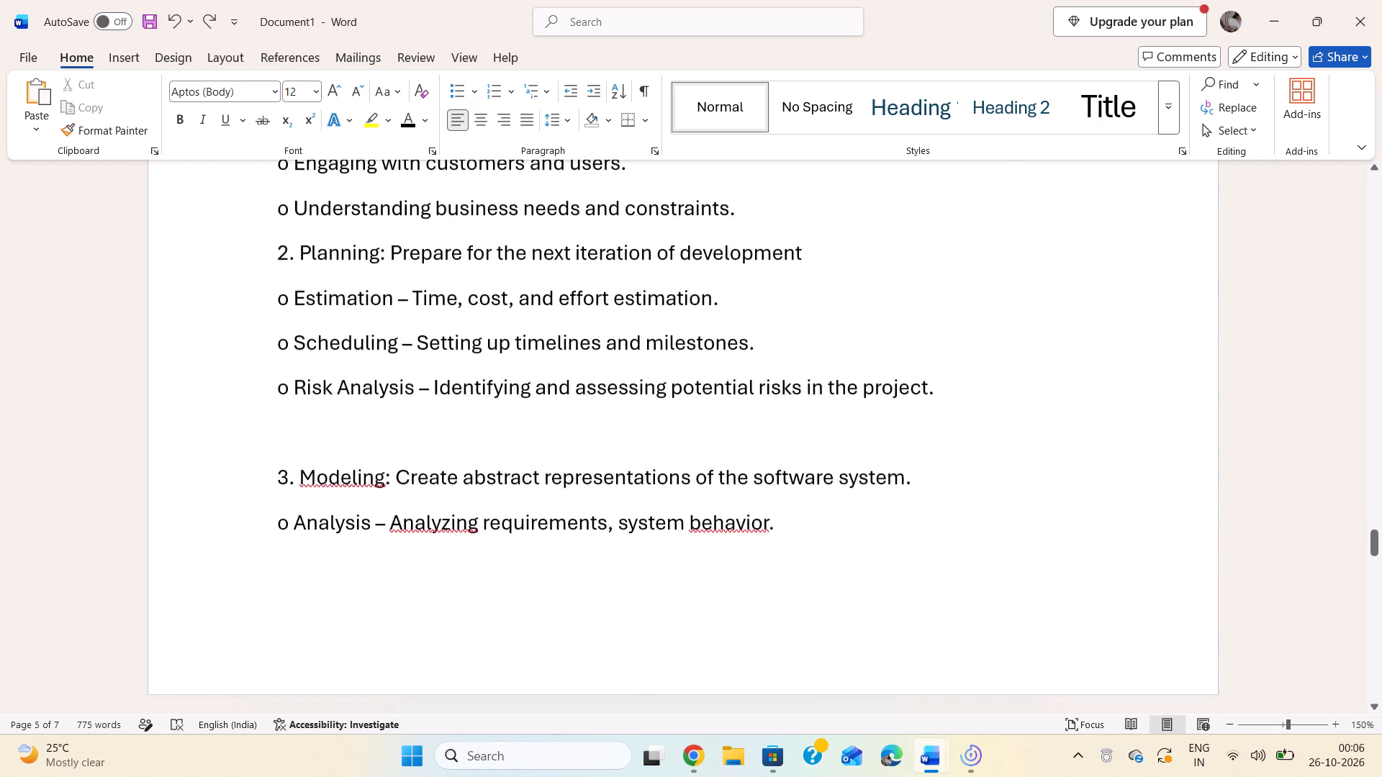
pyautogui.scroll(1, 553, 468)
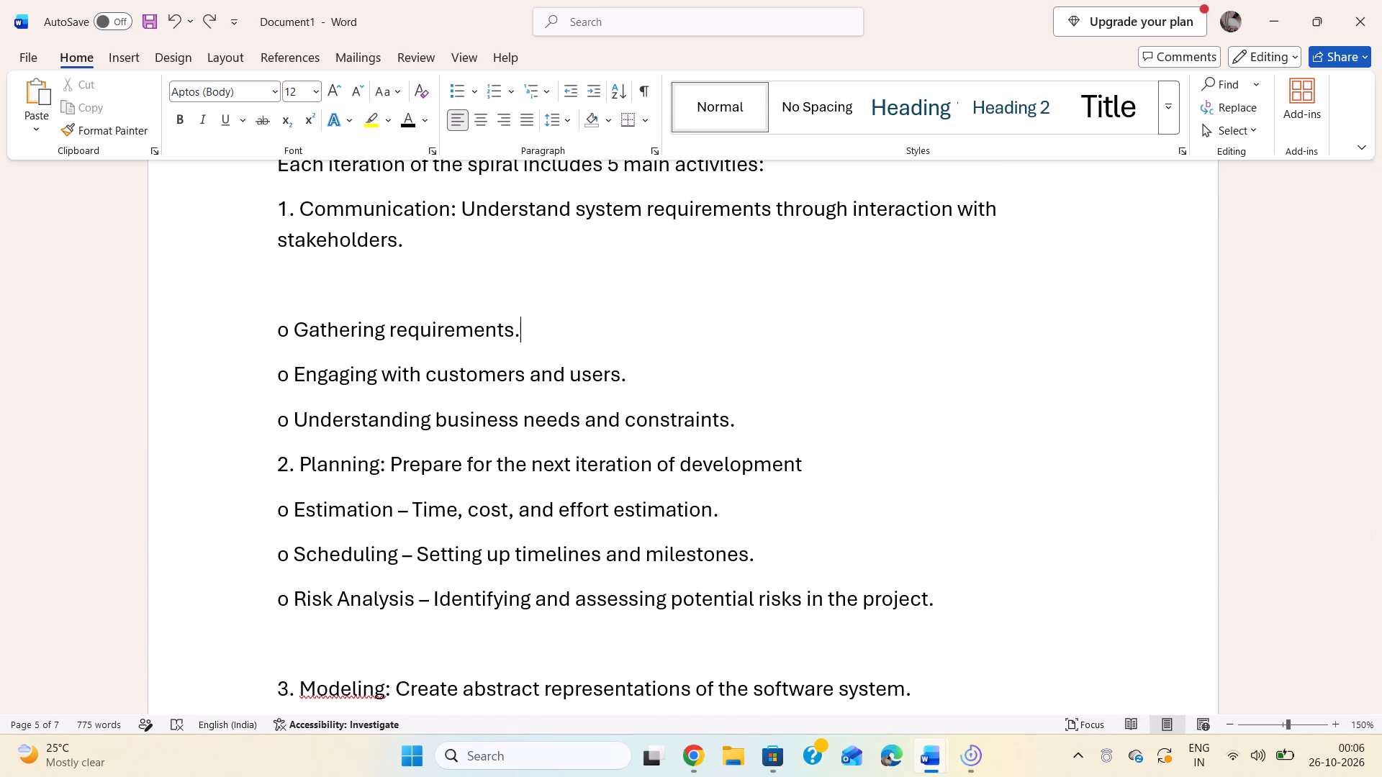
pyautogui.scroll(-1, 553, 468)
pyautogui.scroll(1, 553, 468)
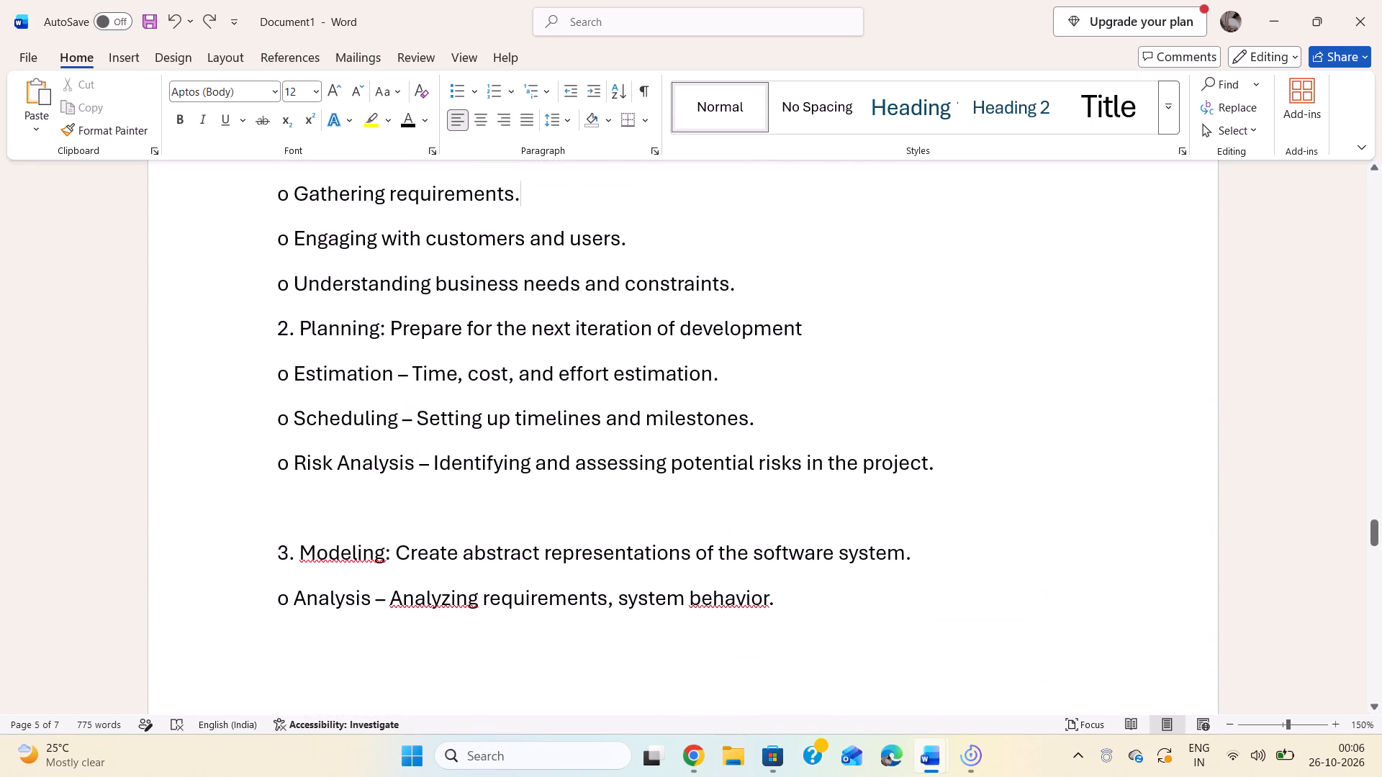
pyautogui.scroll(-1, 553, 468)
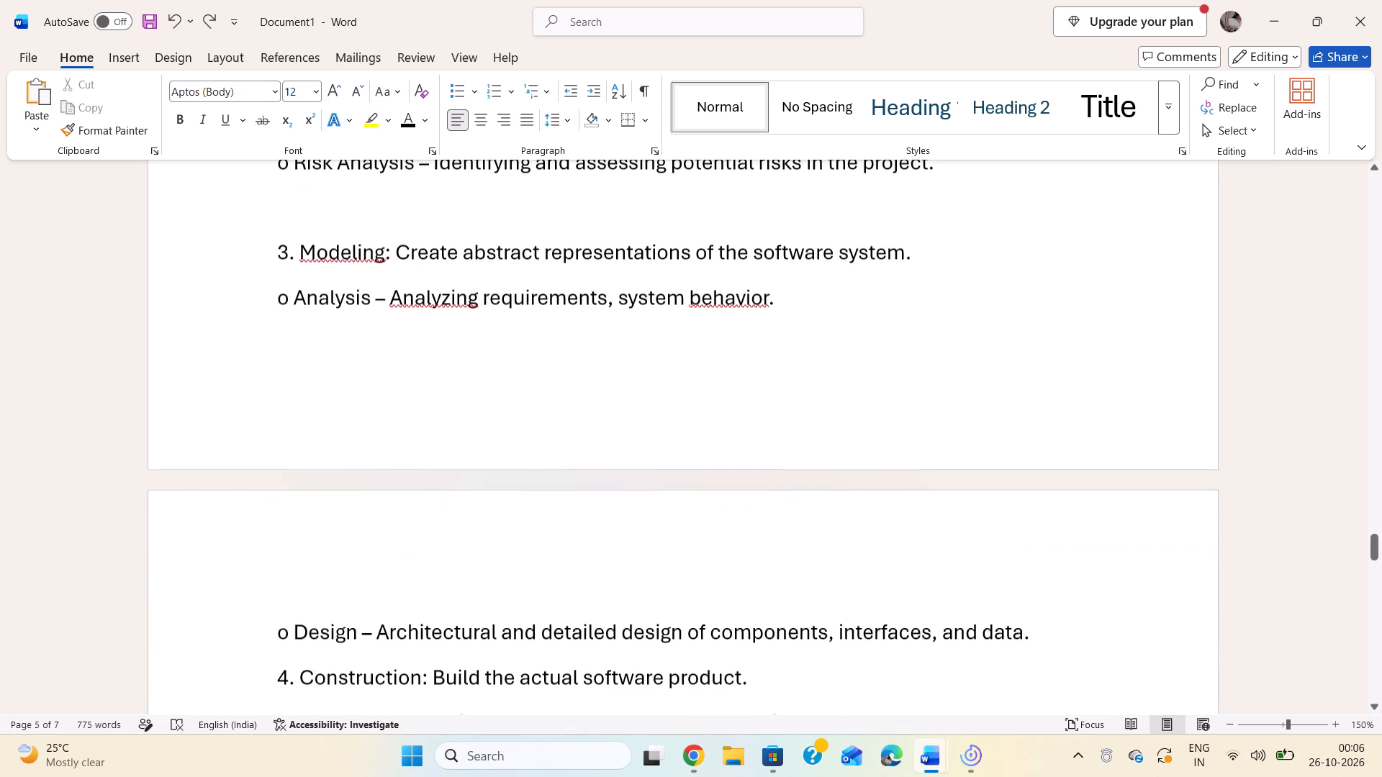
pyautogui.scroll(1, 553, 468)
pyautogui.scroll(-1, 553, 468)
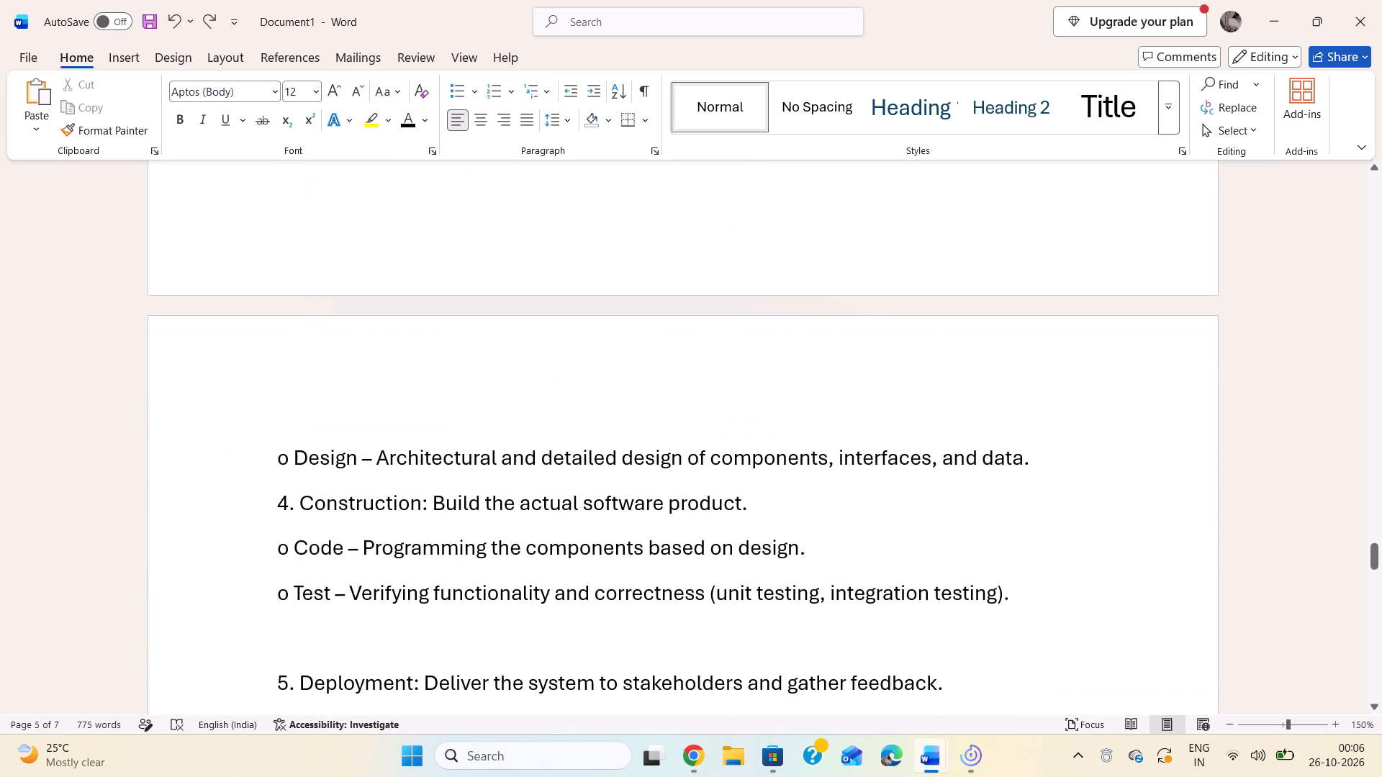
pyautogui.scroll(1, 553, 468)
pyautogui.scroll(-1, 553, 468)
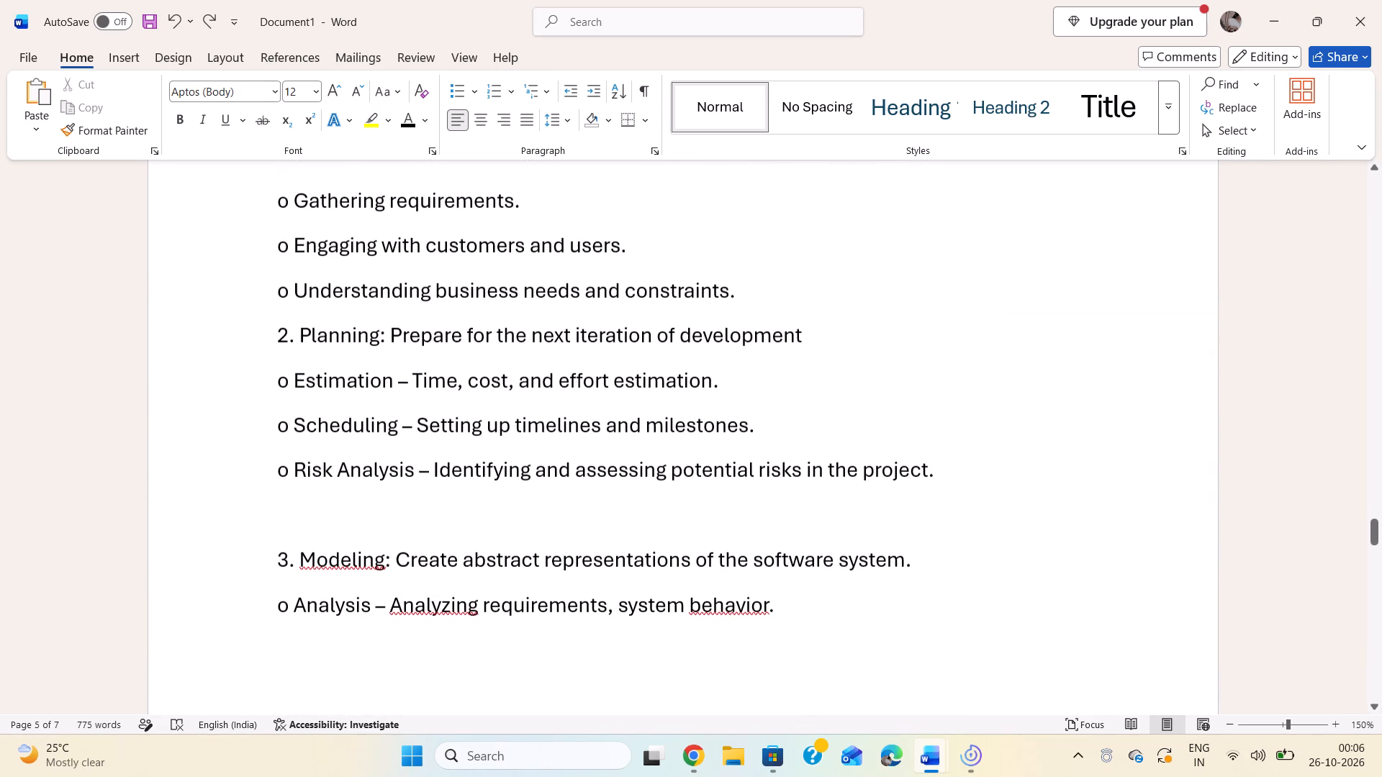
# Examine the Deployment notes, the spiral diagram, and the advantages and disadvantages lists at the document's end.
pyautogui.scroll(-3, 553, 468)
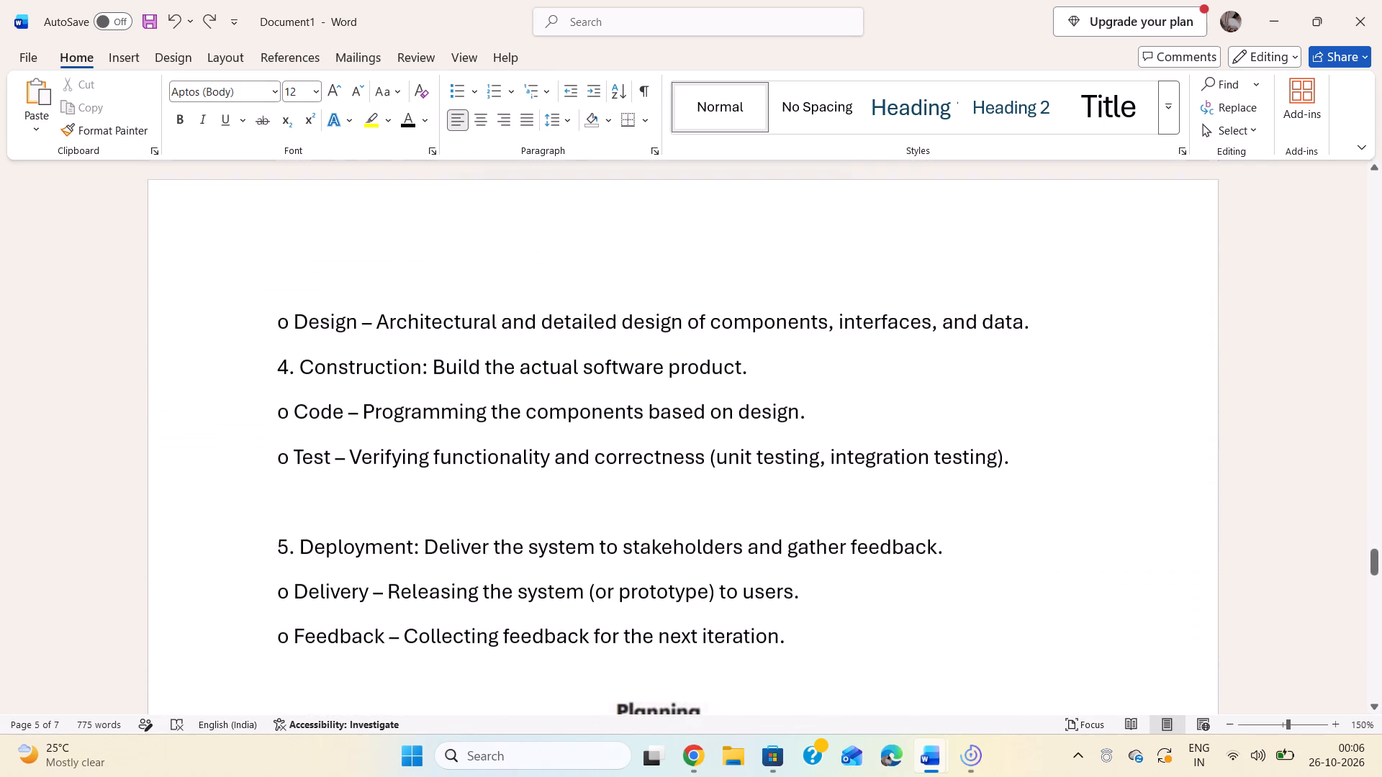
pyautogui.scroll(-2, 553, 468)
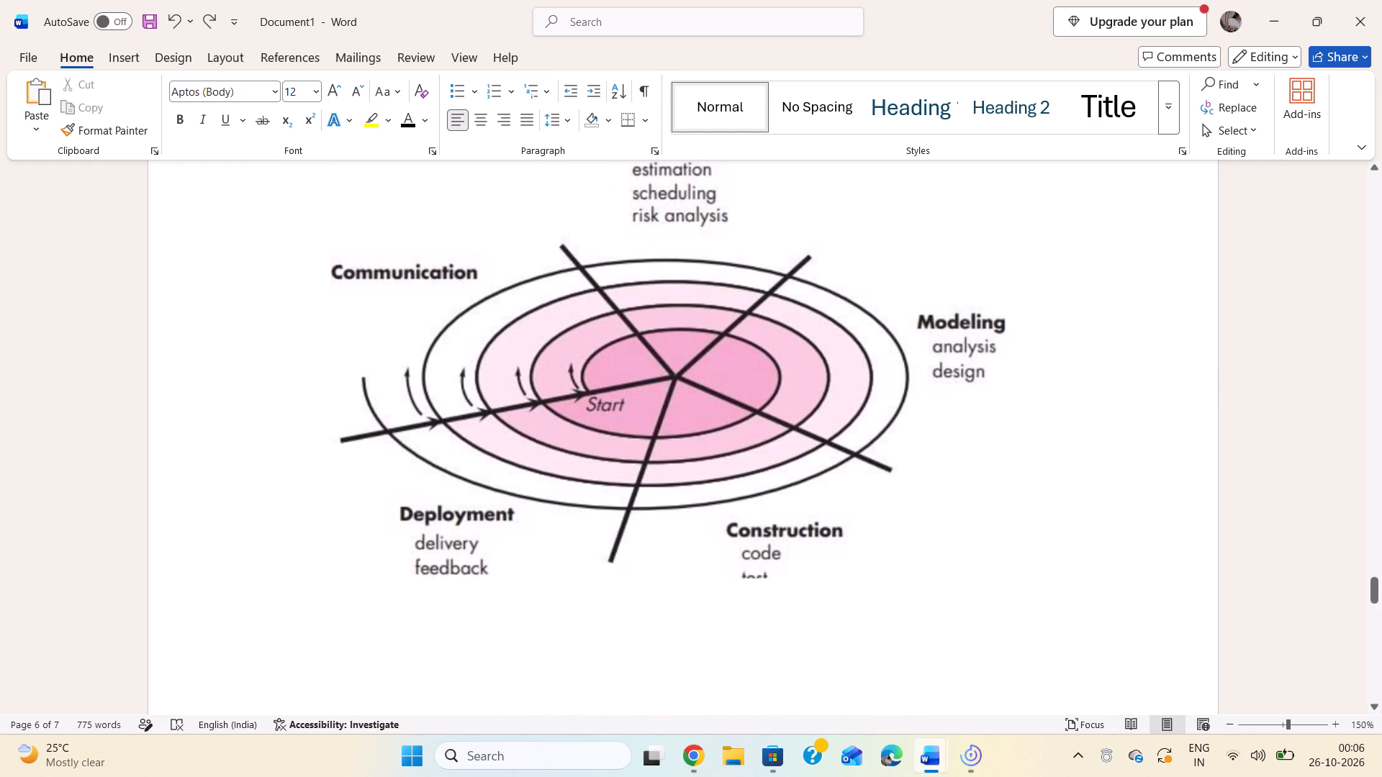
pyautogui.scroll(-5, 553, 468)
pyautogui.scroll(1, 553, 468)
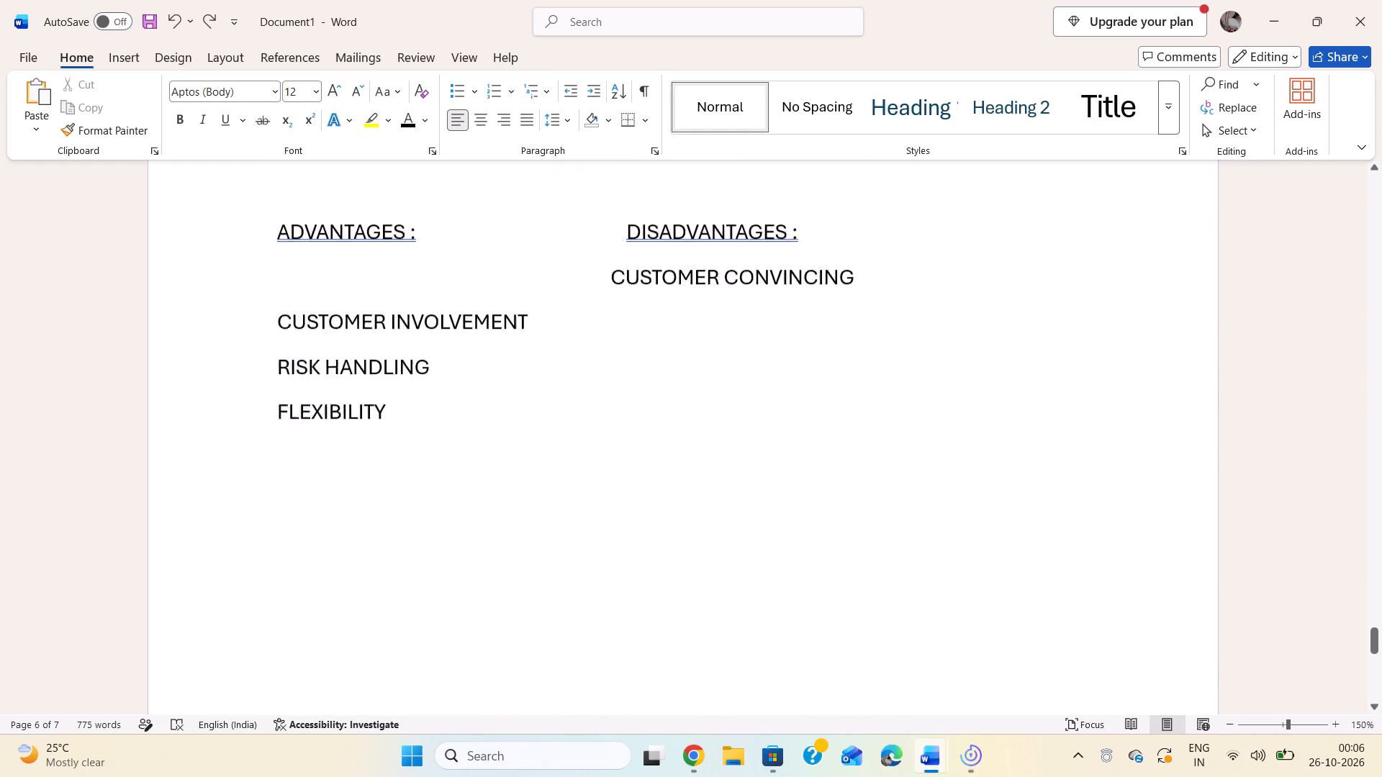
pyautogui.scroll(1, 553, 468)
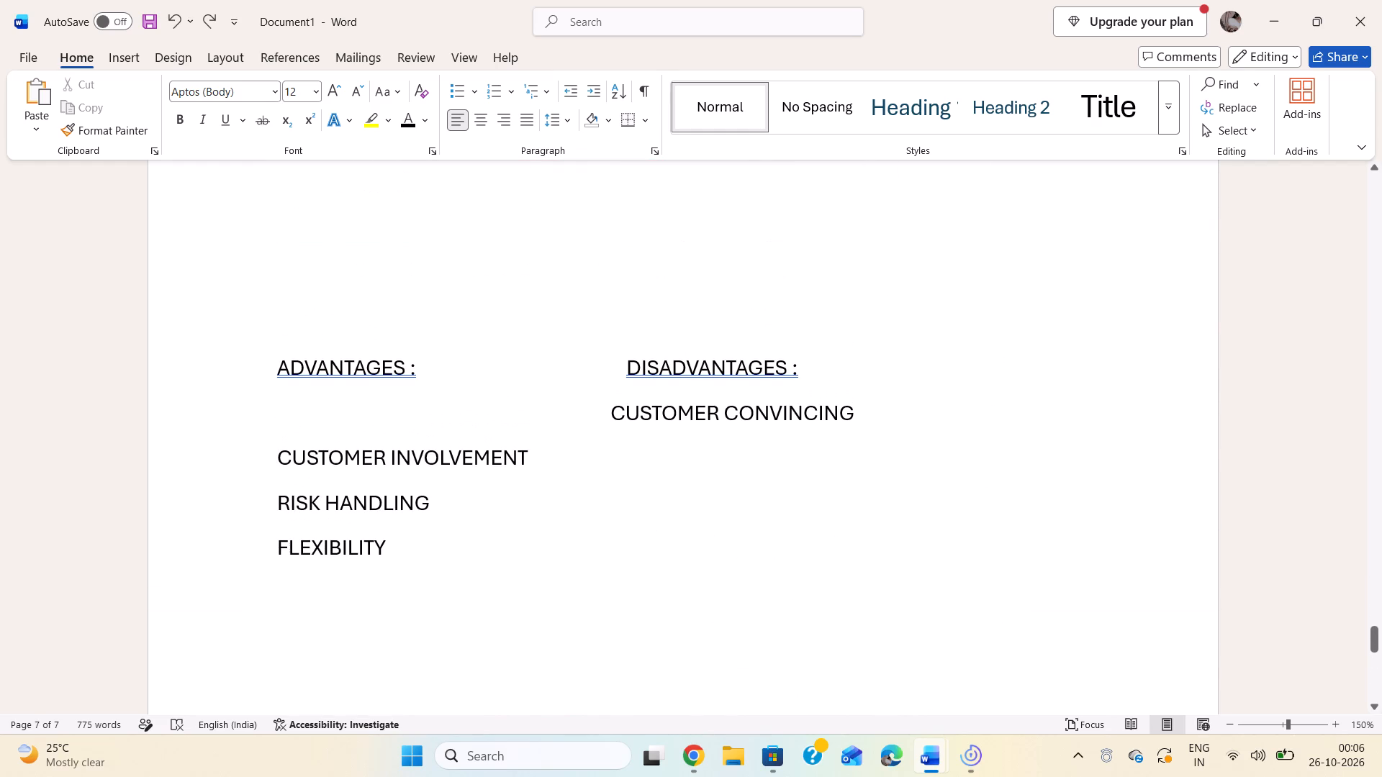
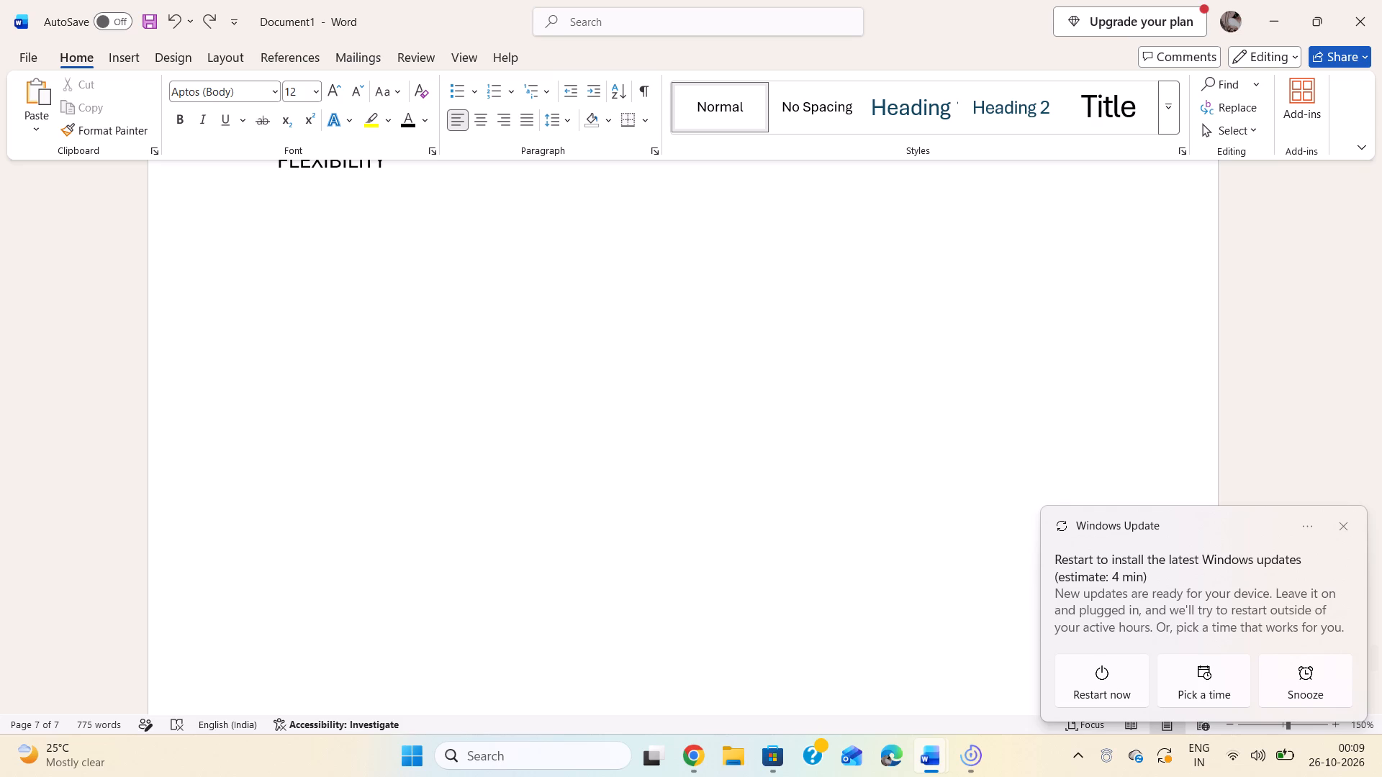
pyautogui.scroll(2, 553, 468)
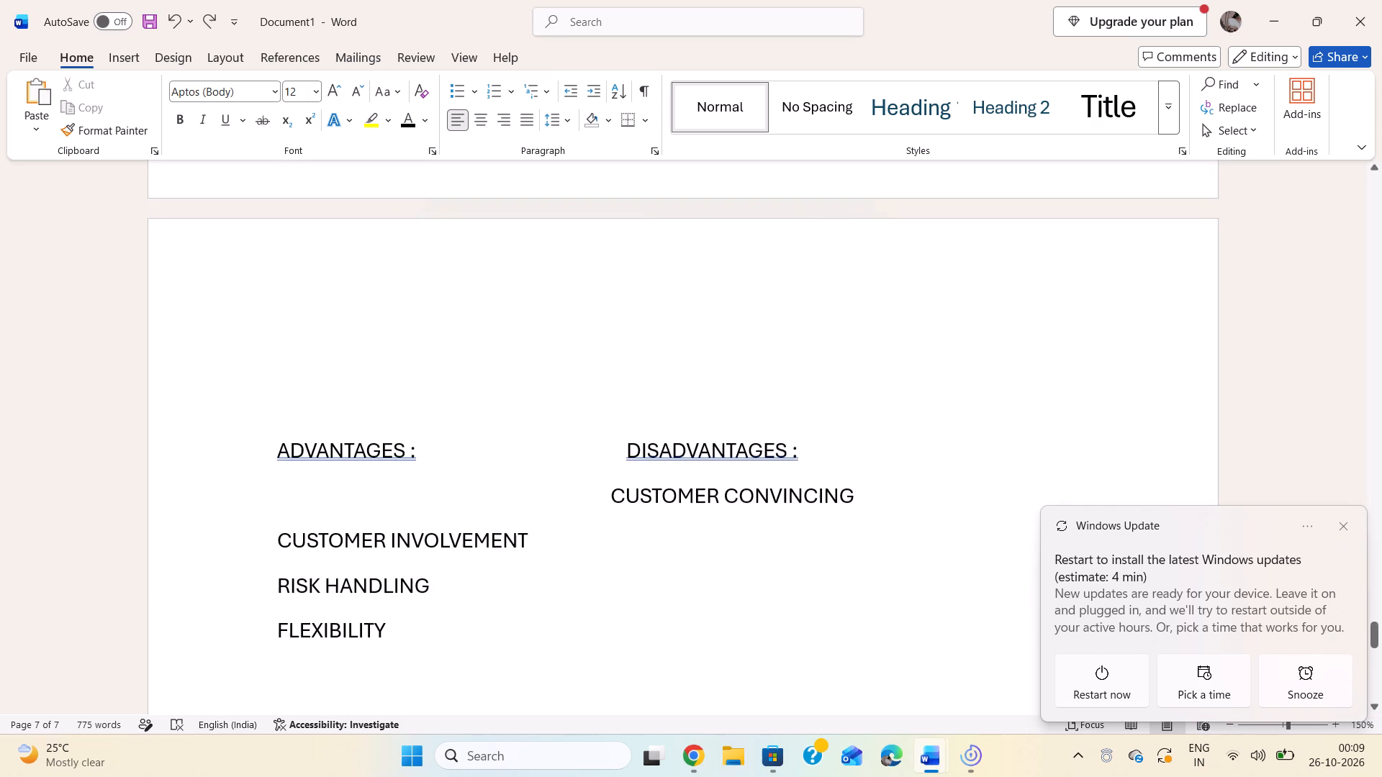
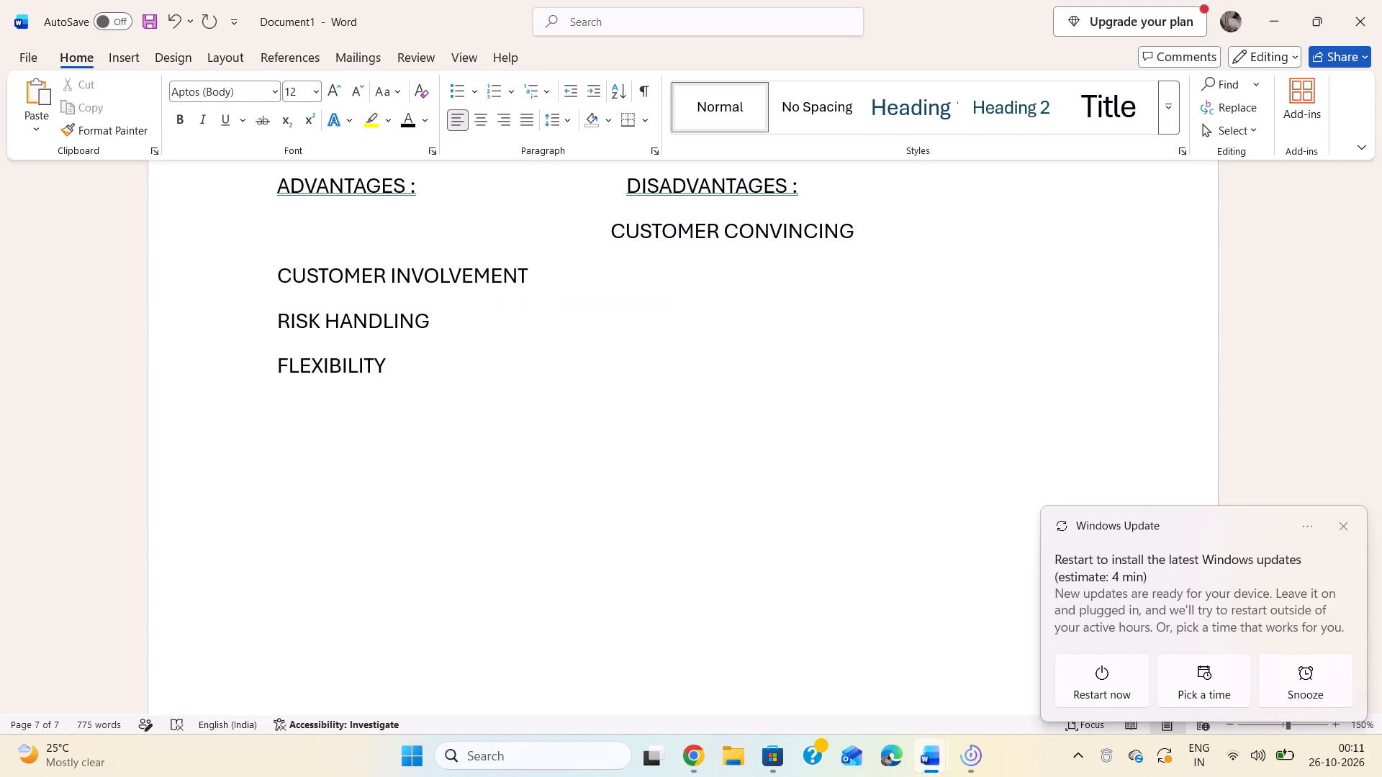
# Paste the copied Unified Process Model introduction below the FLEXIBILITY entry at the document's end.
pyautogui.press('Return')
pyautogui.press('Return')
pyautogui.press('Return')
pyautogui.press('Return')
pyautogui.press('BackSpace')
pyautogui.press('BackSpace')
pyautogui.press('BackSpace')
pyautogui.press('BackSpace')
pyautogui.hotkey('ctrl', 'v')
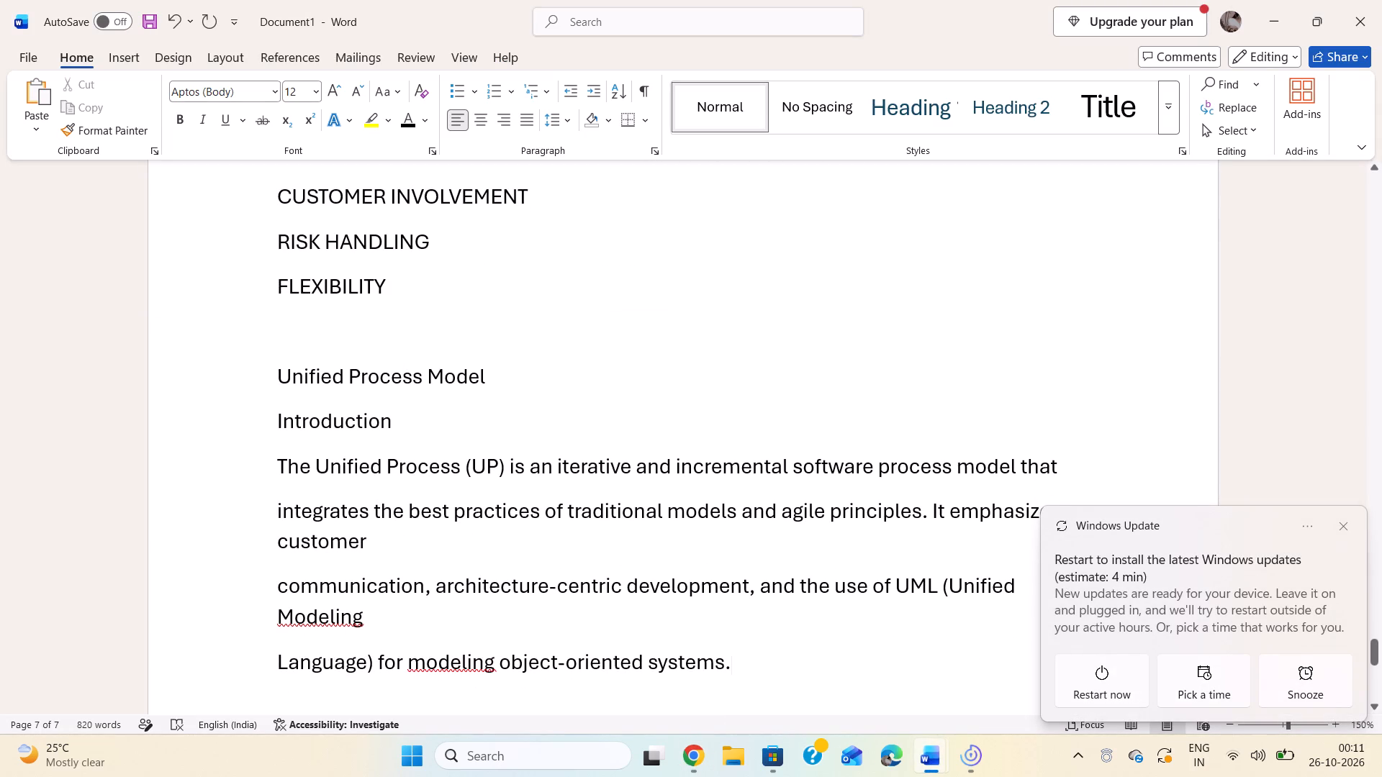
# Make the Unified Process Model heading bold.
pyautogui.moveTo(500, 363); pyautogui.dragTo(209, 362)
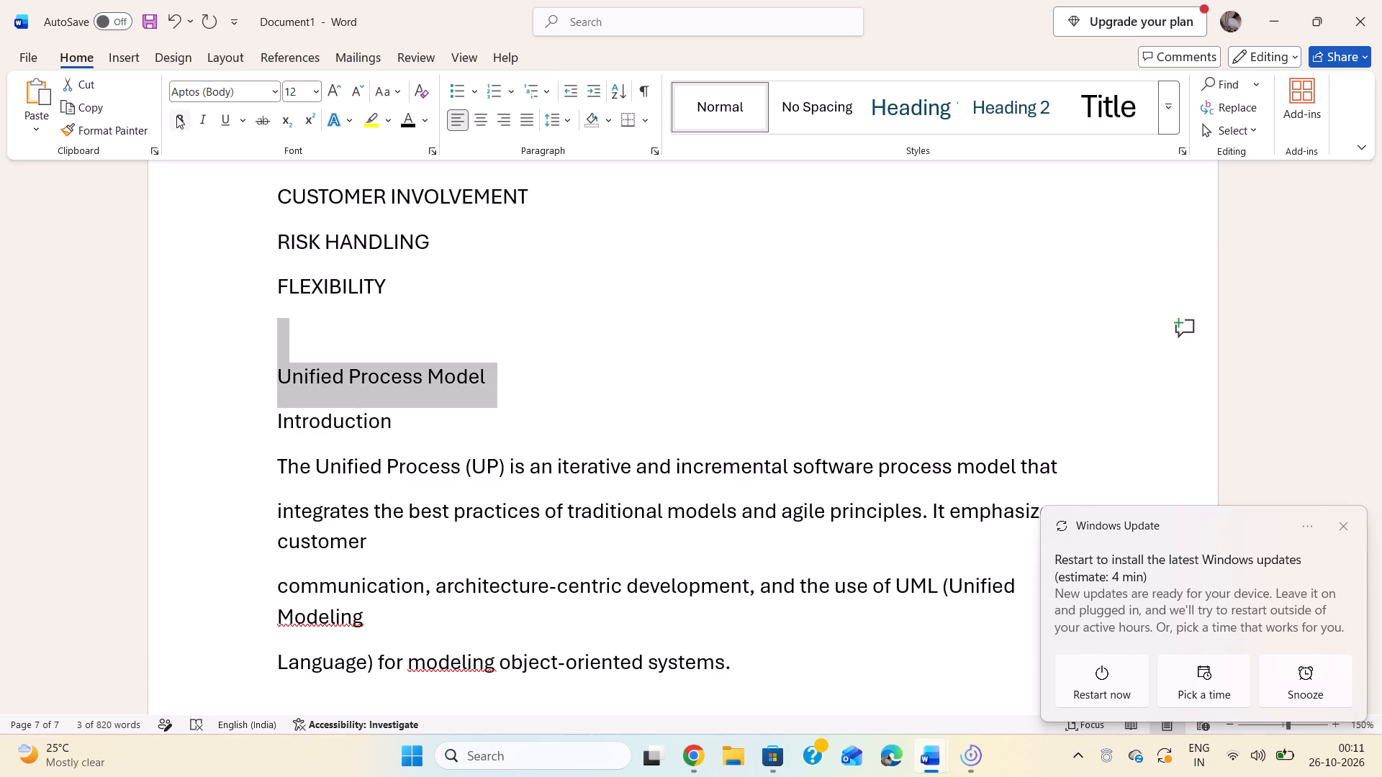
pyautogui.click(176, 116)
pyautogui.click(564, 299)
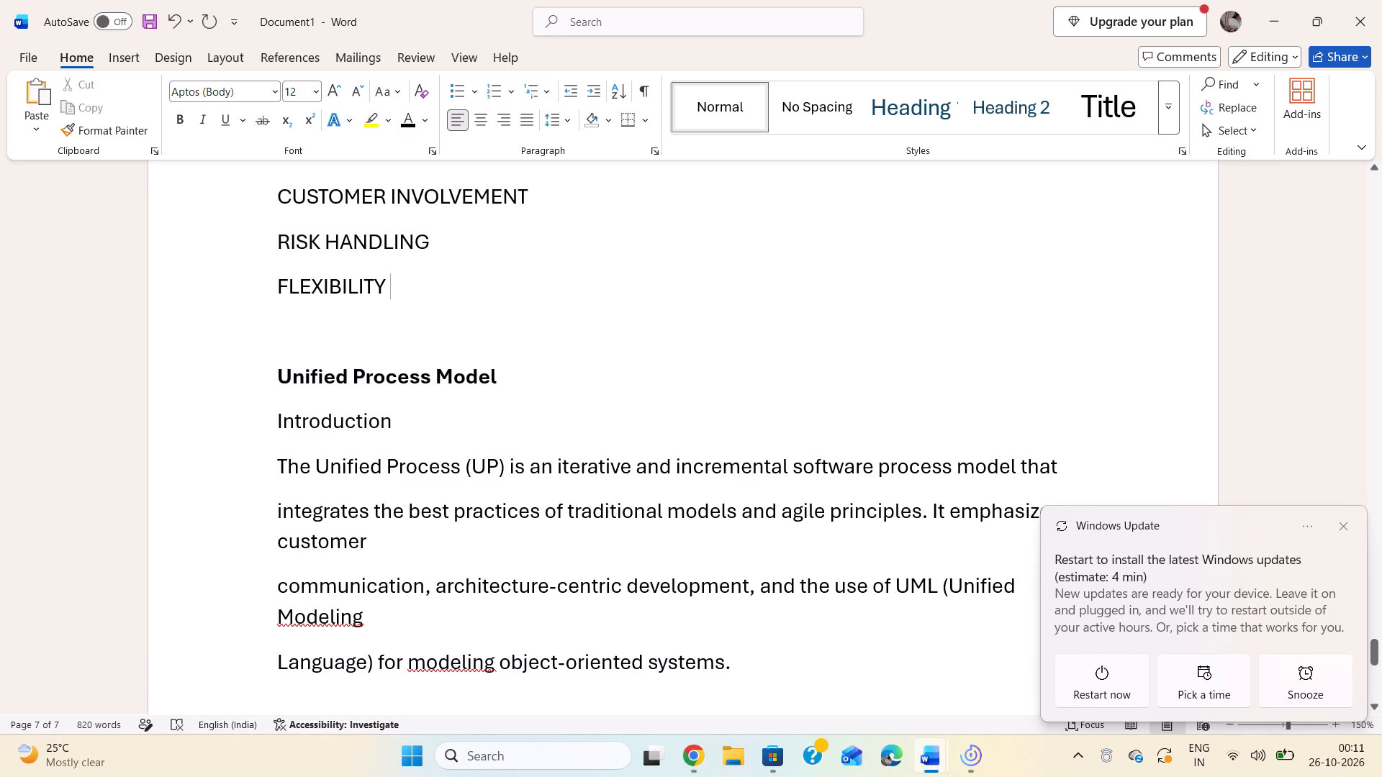
# Join the broken lines of the Unified Process introduction into one continuous paragraph, adding a space between "that" and "integrates".
pyautogui.click(283, 508)
pyautogui.press('Left')
pyautogui.press('BackSpace')
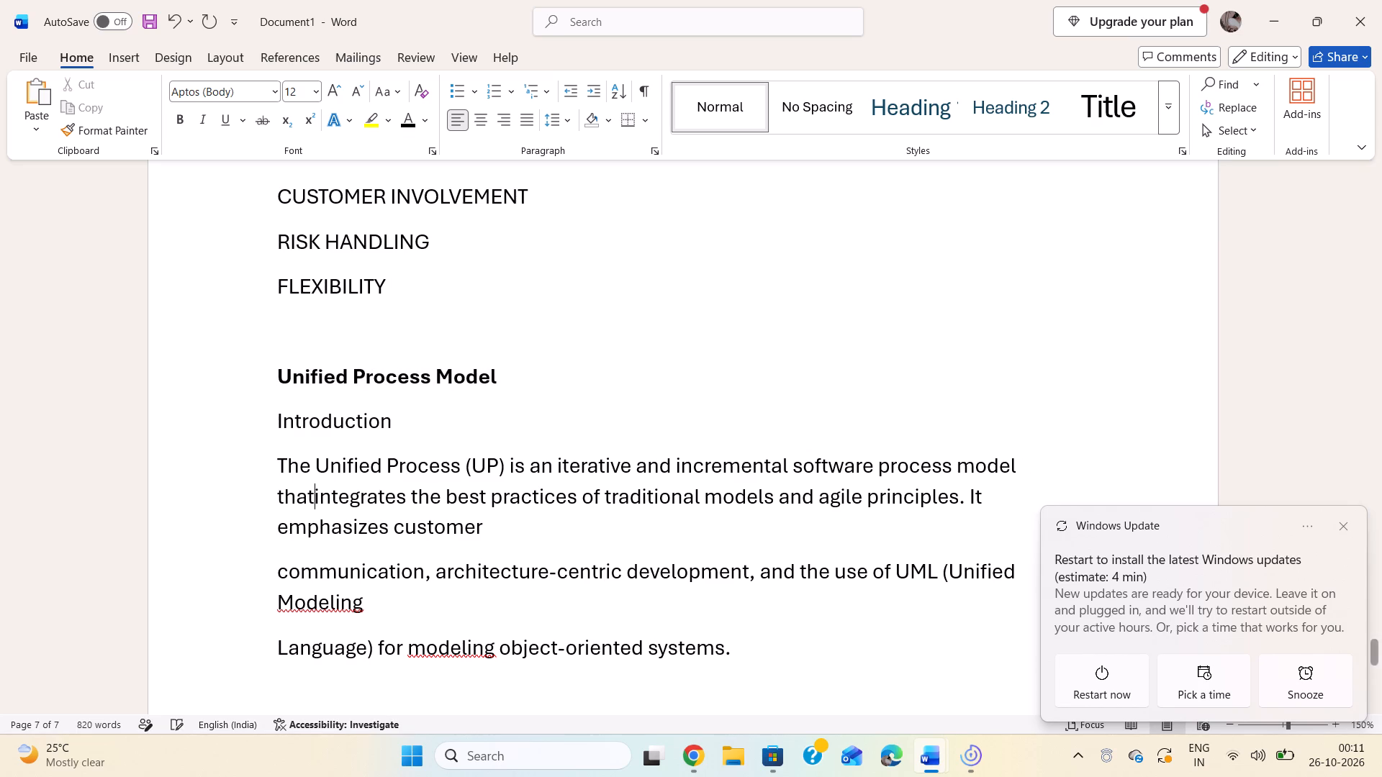
pyautogui.press('space')
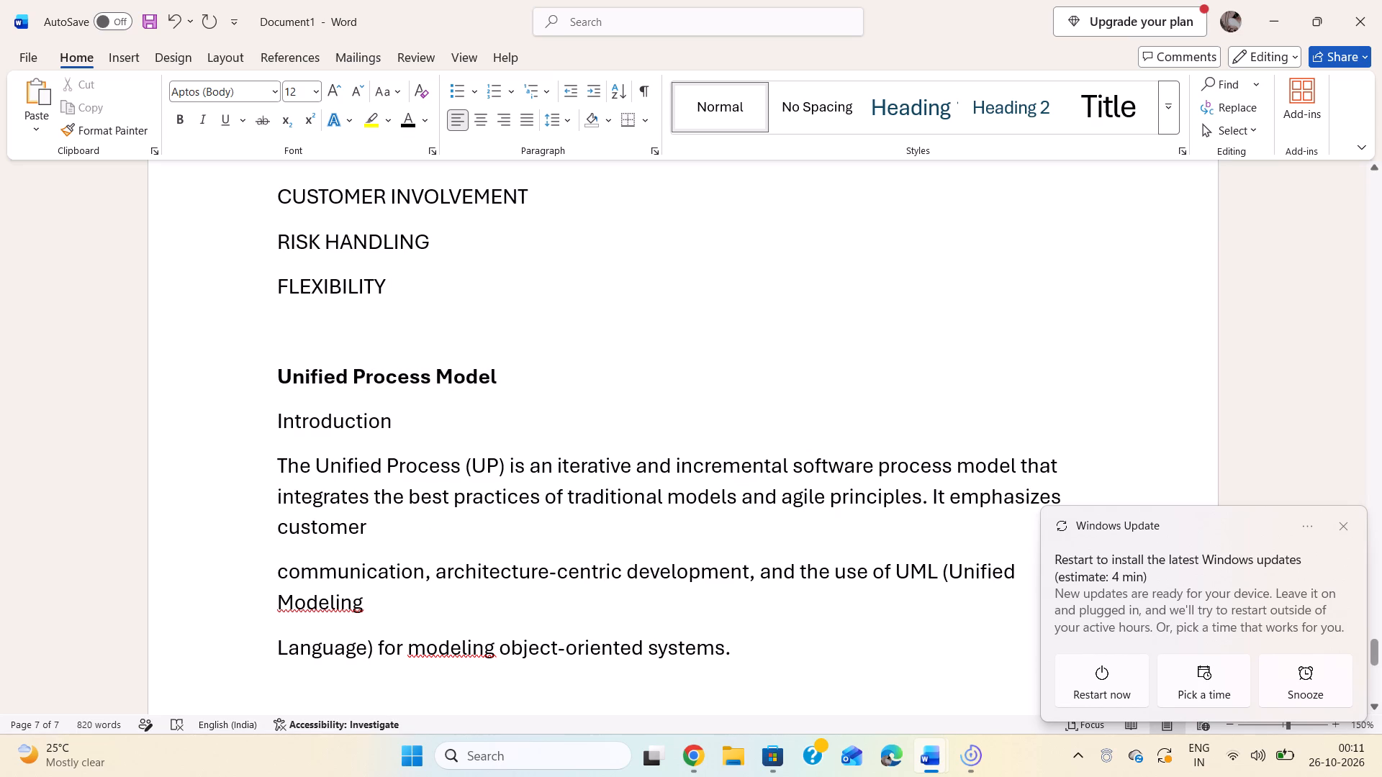
pyautogui.click(276, 570)
pyautogui.press('BackSpace')
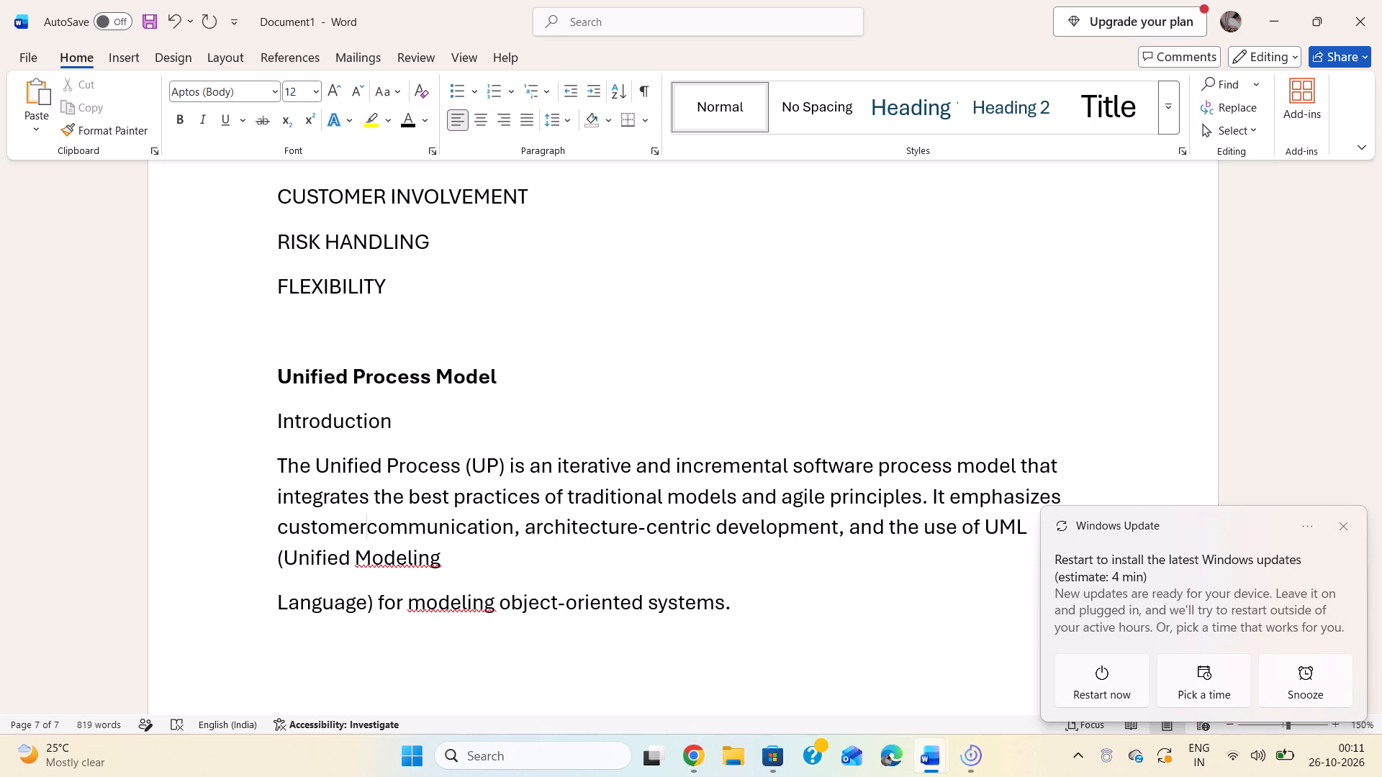
pyautogui.click(280, 611)
pyautogui.press('BackSpace')
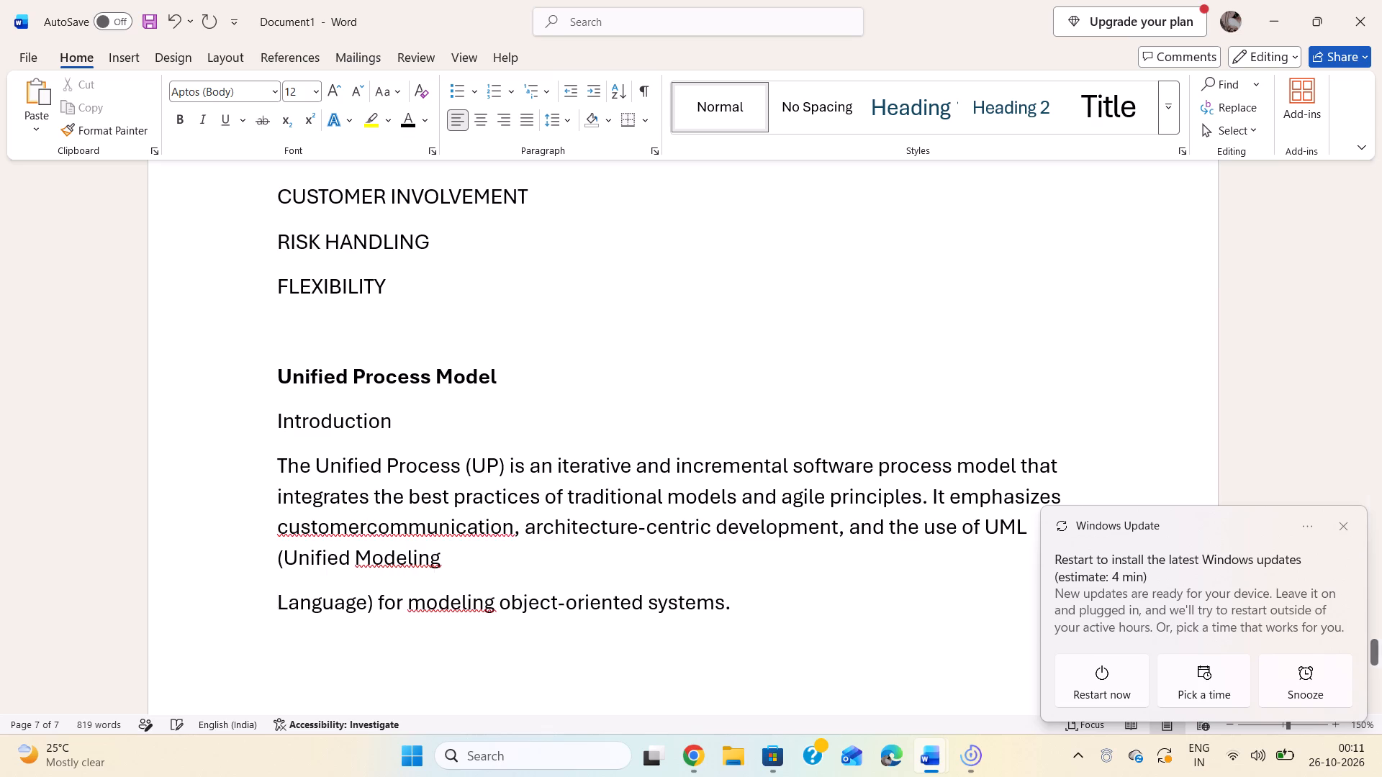
# Delete the surplus blank lines above the ADVANTAGES and DISADVANTAGES headings to move the lists up toward the spiral diagram.
pyautogui.scroll(-1, 363, 523)
pyautogui.scroll(1, 363, 523)
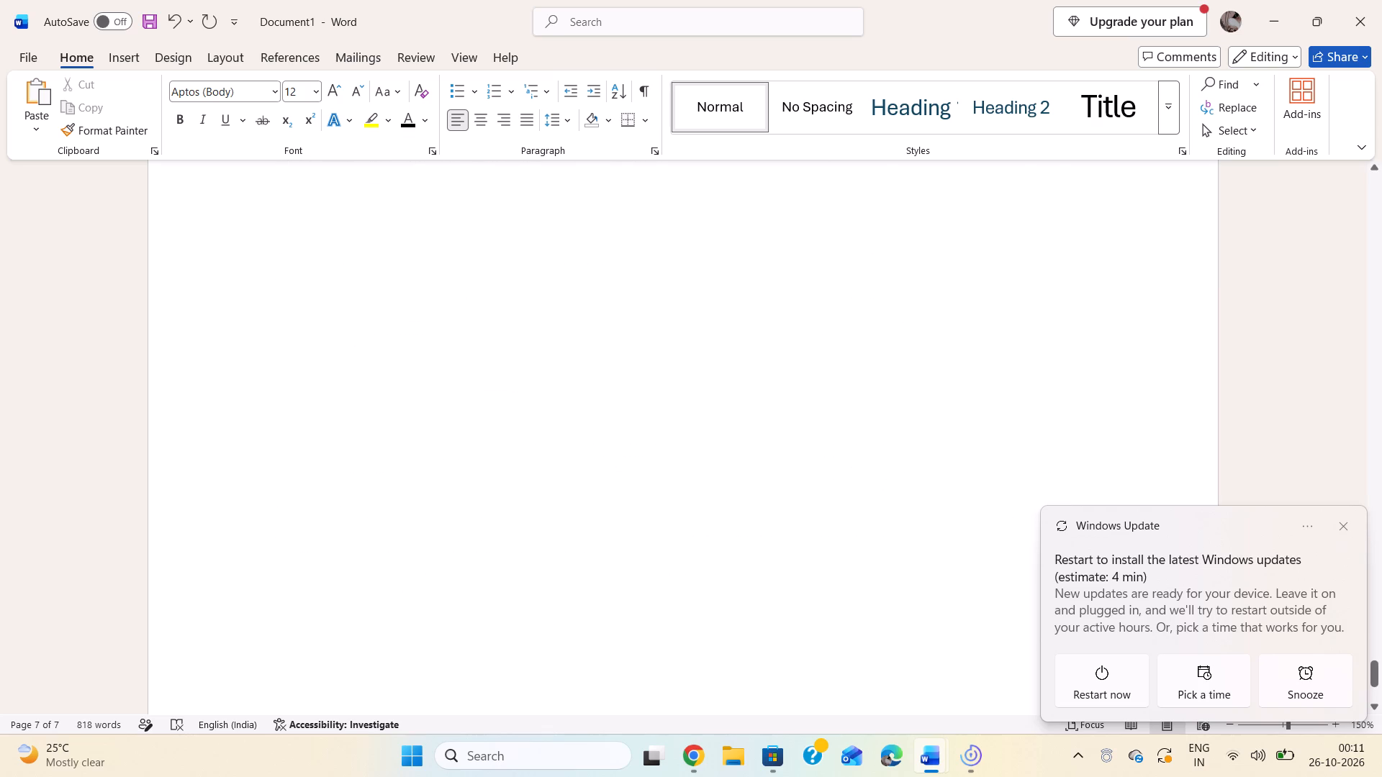
pyautogui.scroll(3, 363, 523)
pyautogui.hscroll(1, 363, 523)
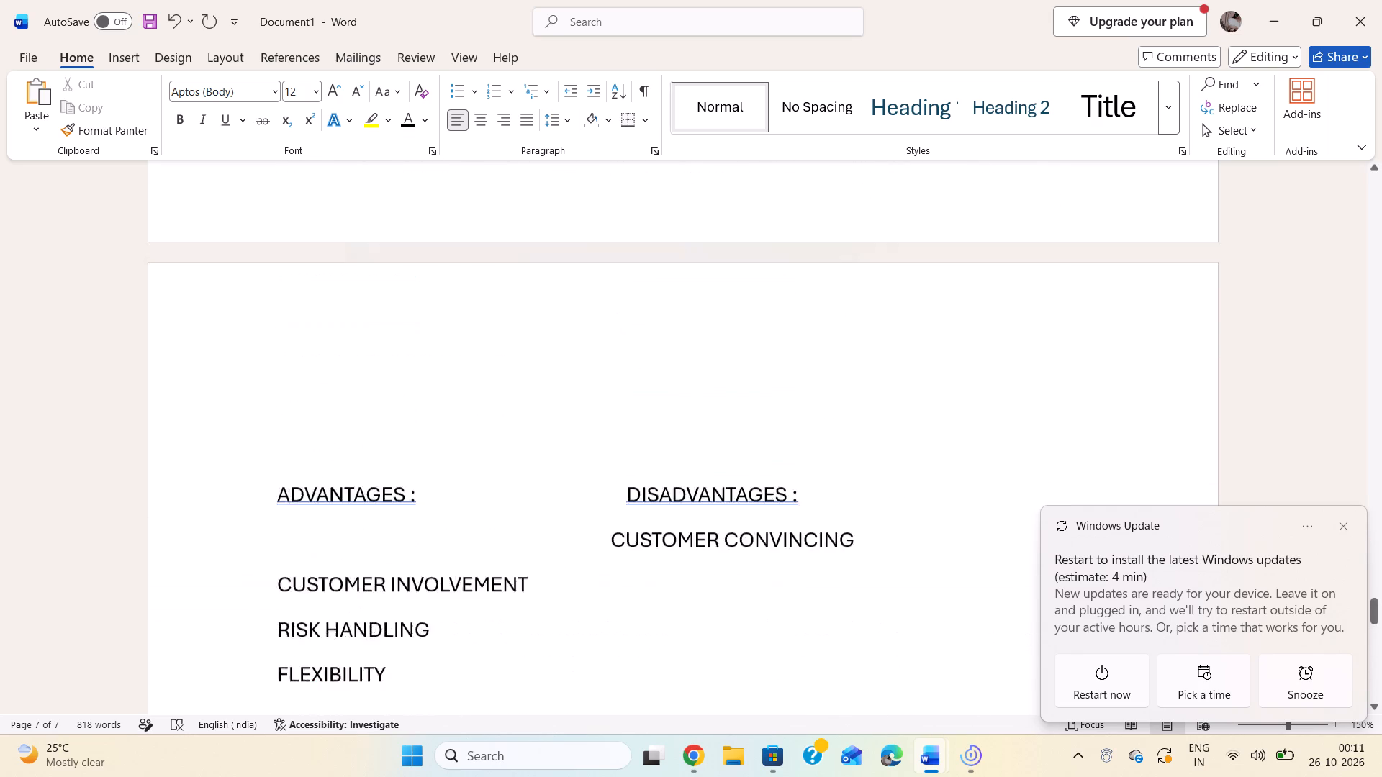
pyautogui.hscroll(1, 363, 523)
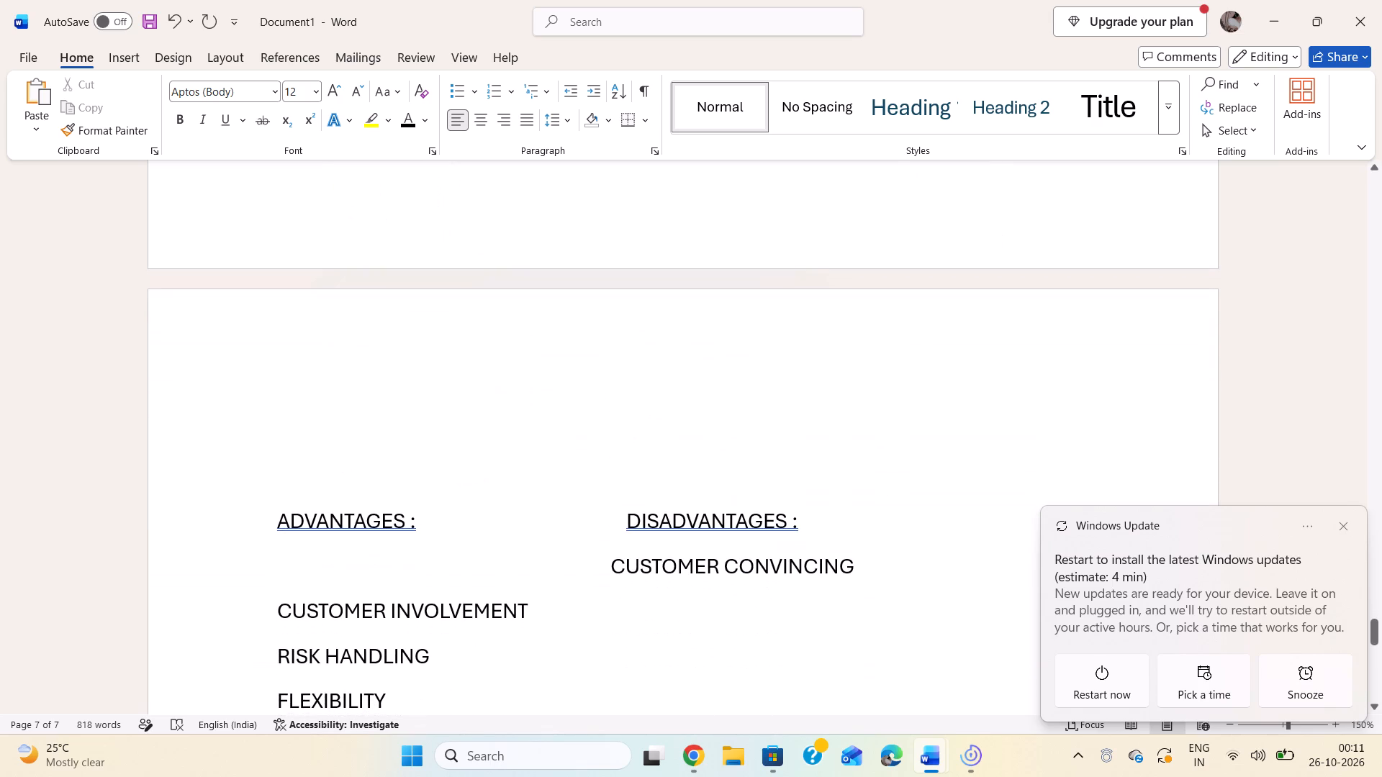
pyautogui.click(301, 460)
pyautogui.press('BackSpace')
pyautogui.press('BackSpace')
pyautogui.press('BackSpace')
pyautogui.press('BackSpace')
pyautogui.press('BackSpace')
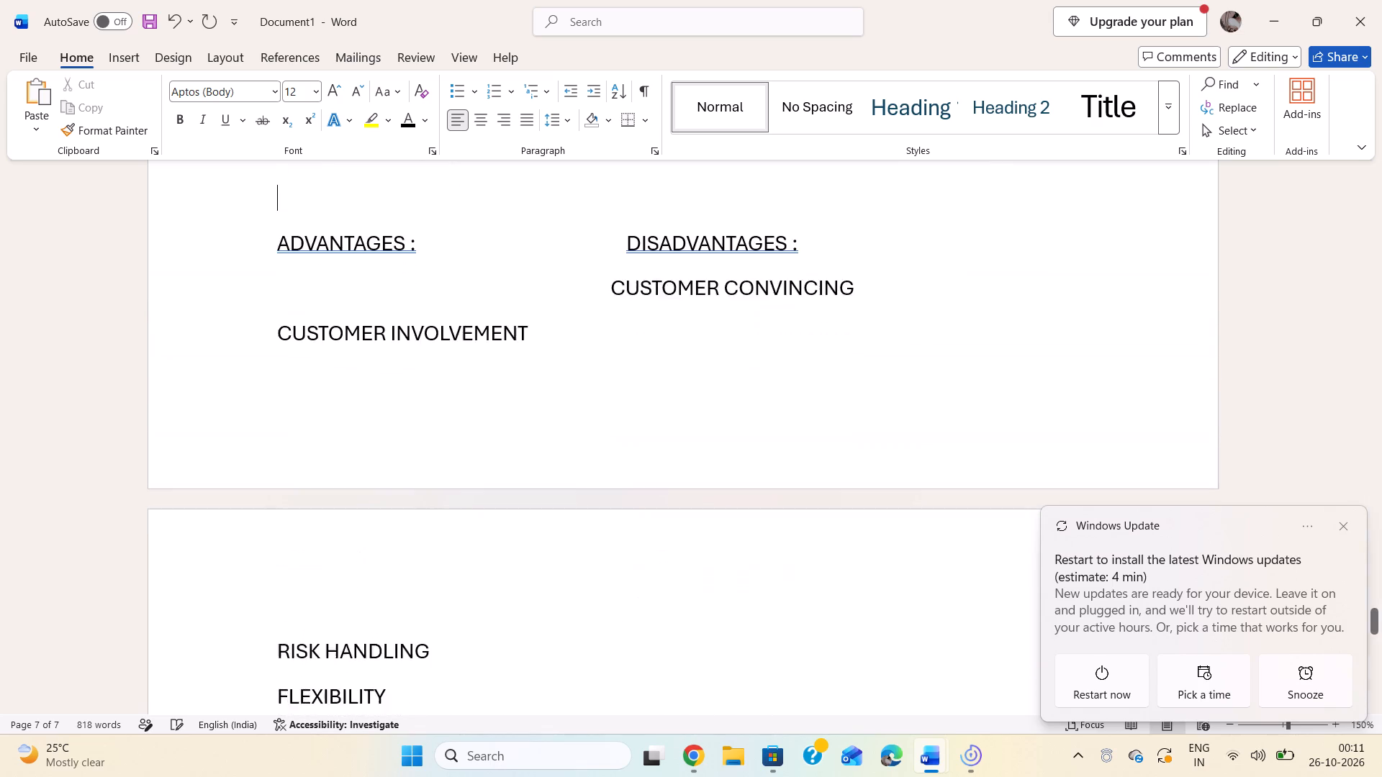
pyautogui.press('BackSpace')
pyautogui.press('BackSpace')
# Look back over the document from the Unified Process introduction through the spiral diagram to the earlier Spiral Model notes.
pyautogui.hscroll(1, 301, 460)
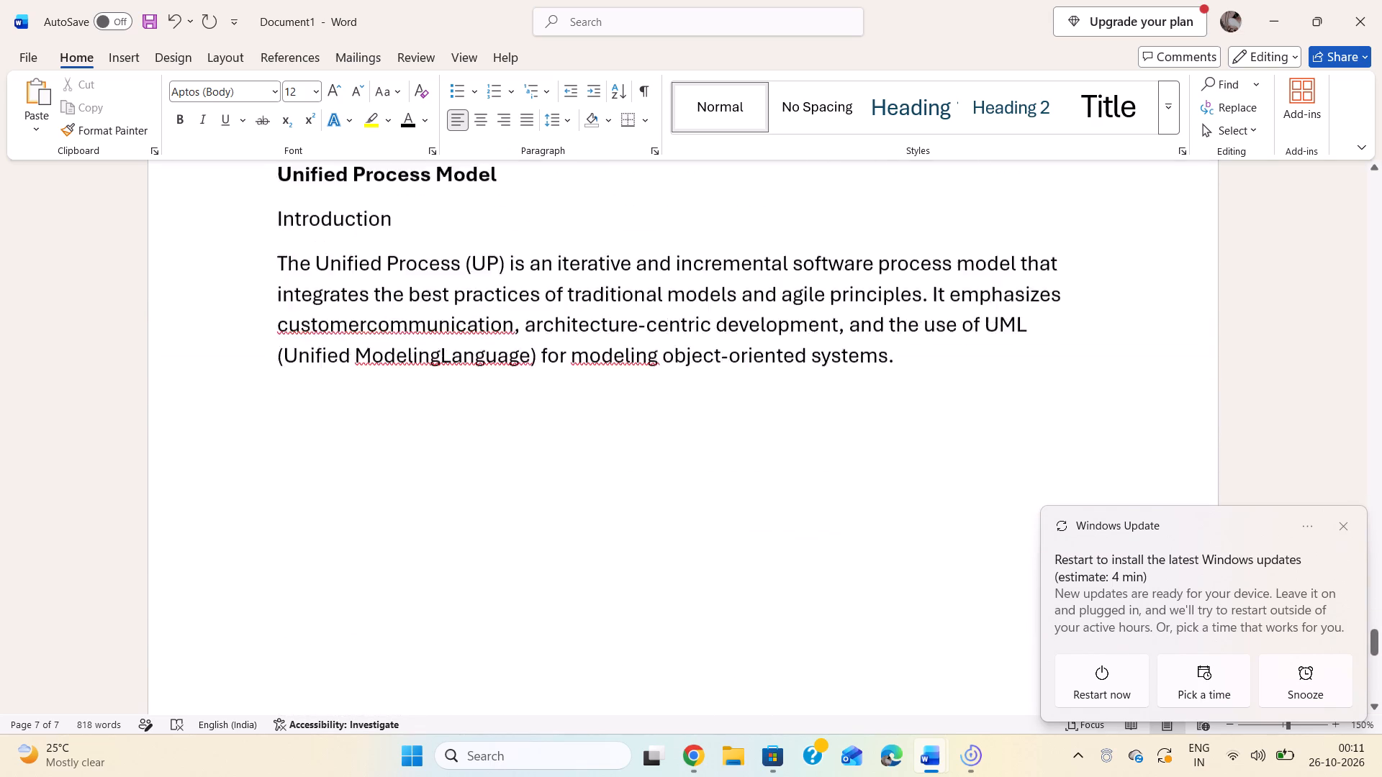
pyautogui.hscroll(1, 301, 460)
pyautogui.scroll(2, 225, 415)
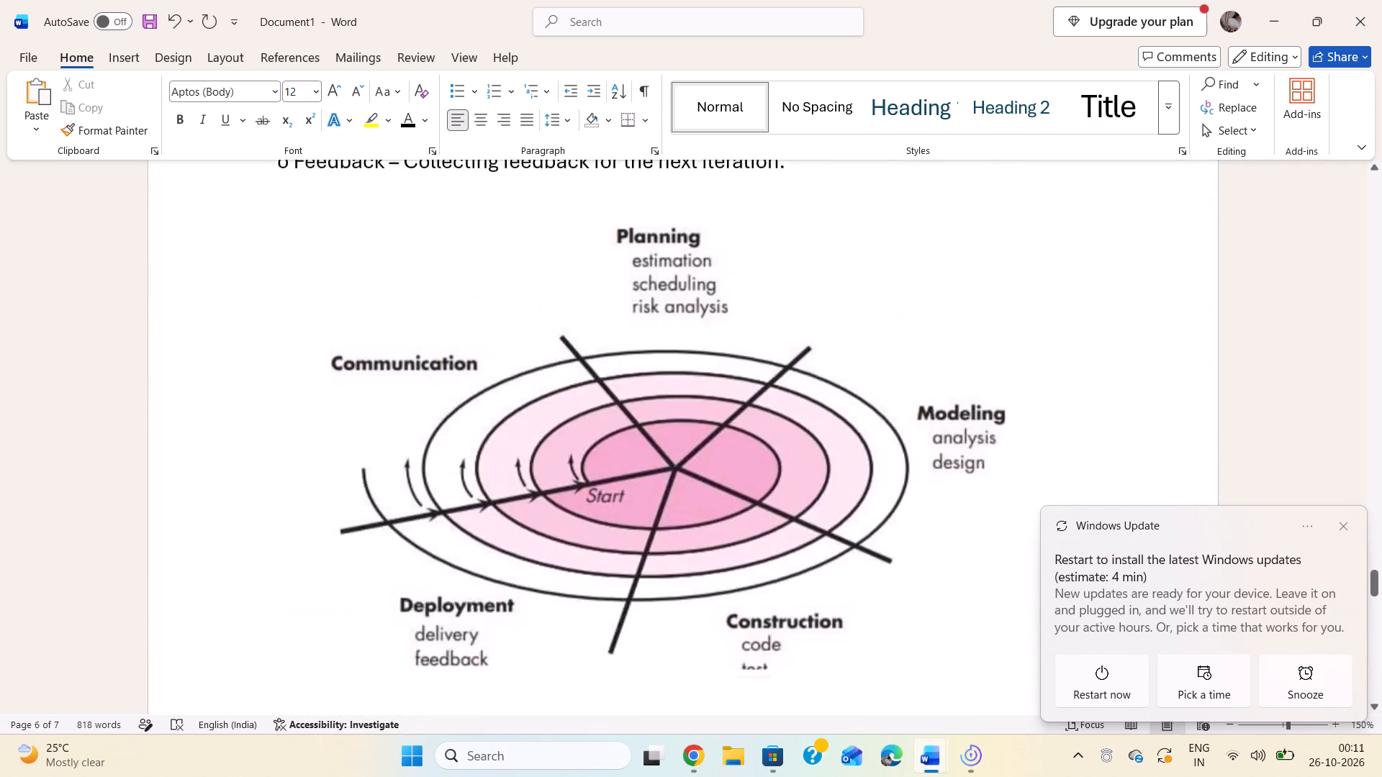
pyautogui.scroll(5, 225, 415)
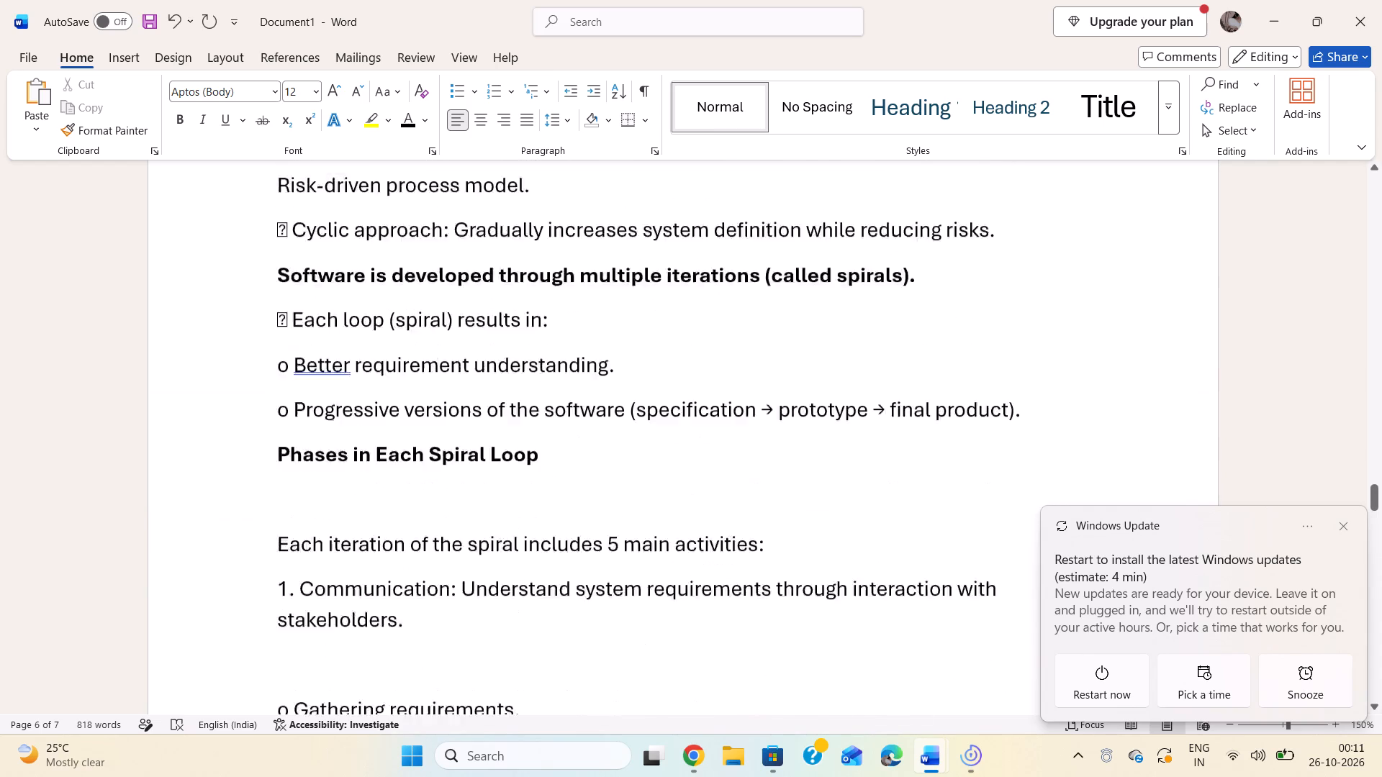
pyautogui.scroll(3, 225, 415)
pyautogui.keyDown('ctrl'); pyautogui.scroll(-7, 225, 415); pyautogui.keyUp('ctrl')
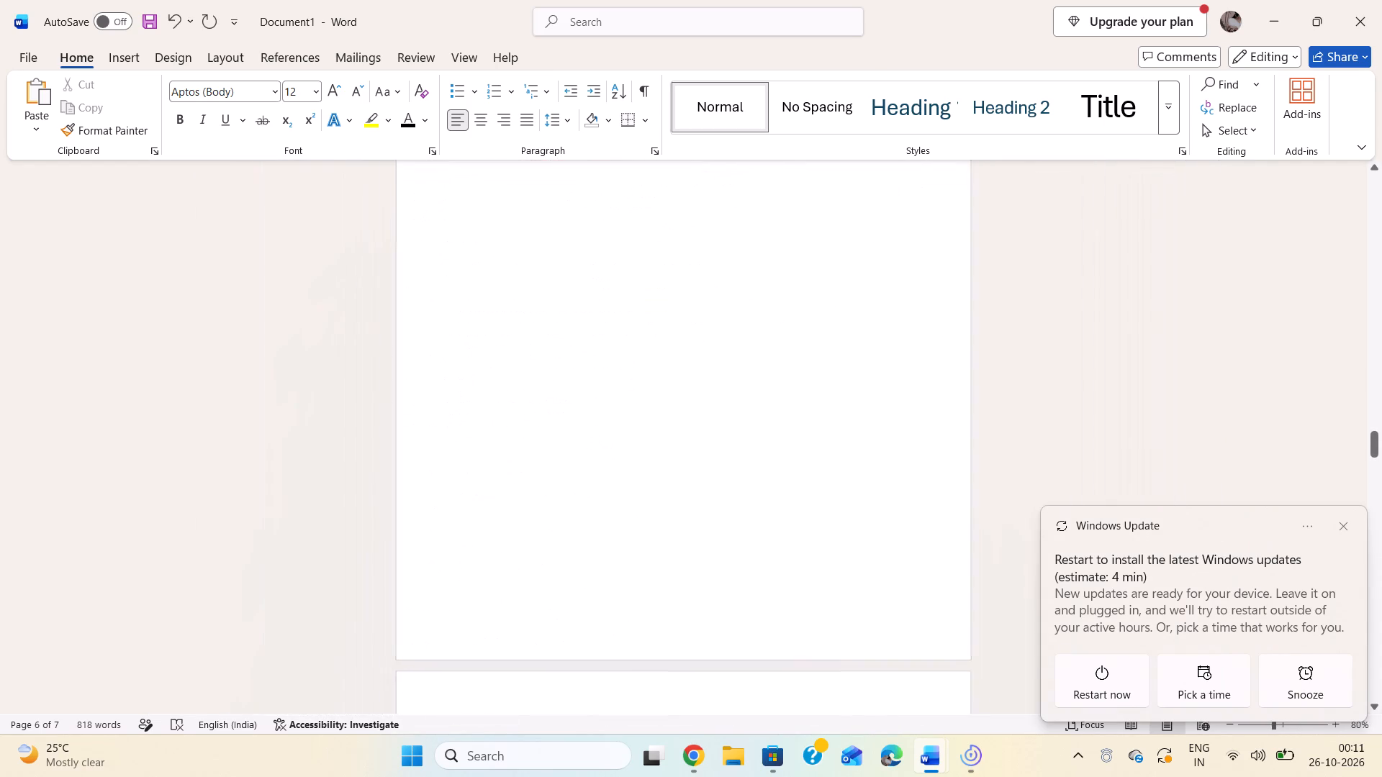
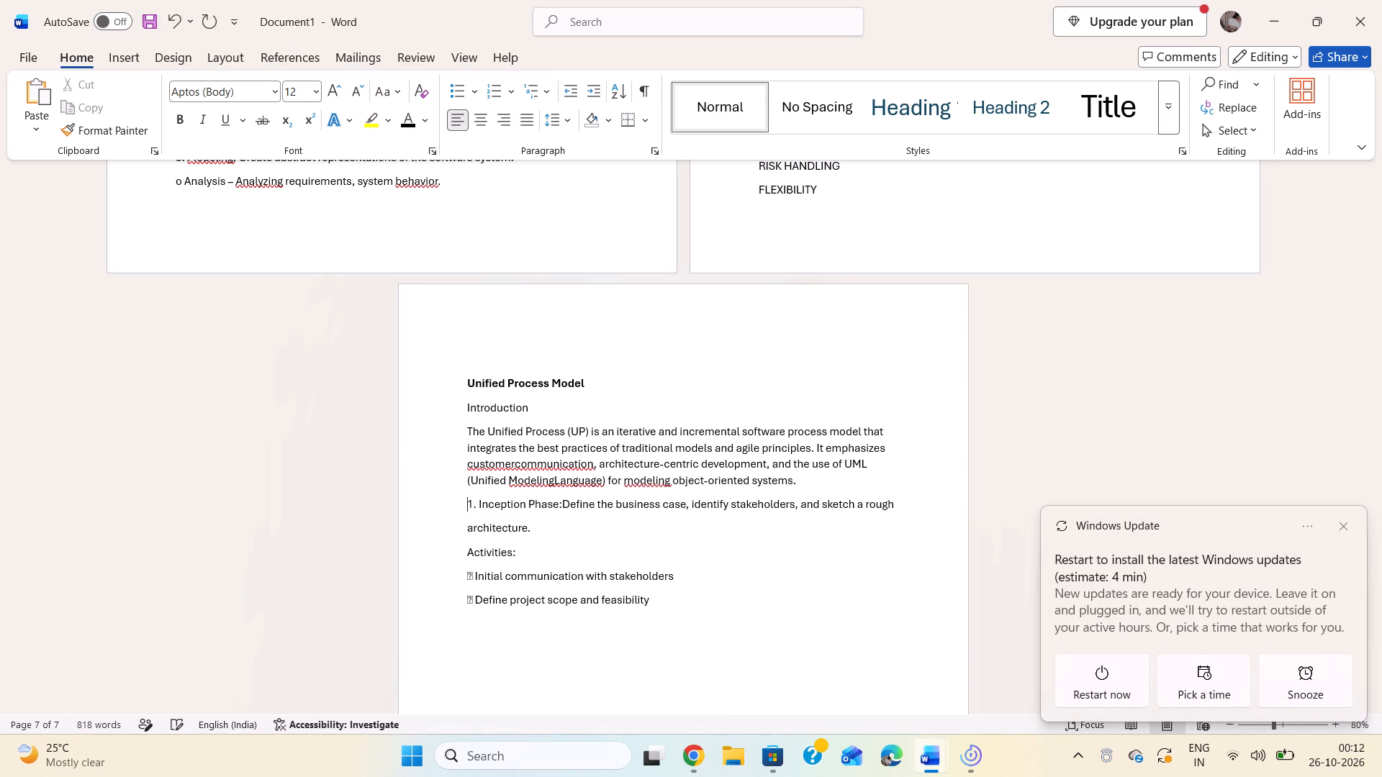
# Join the "Activities:" line onto the end of the Inception Phase description, directly following "architecture.".
pyautogui.click(463, 565)
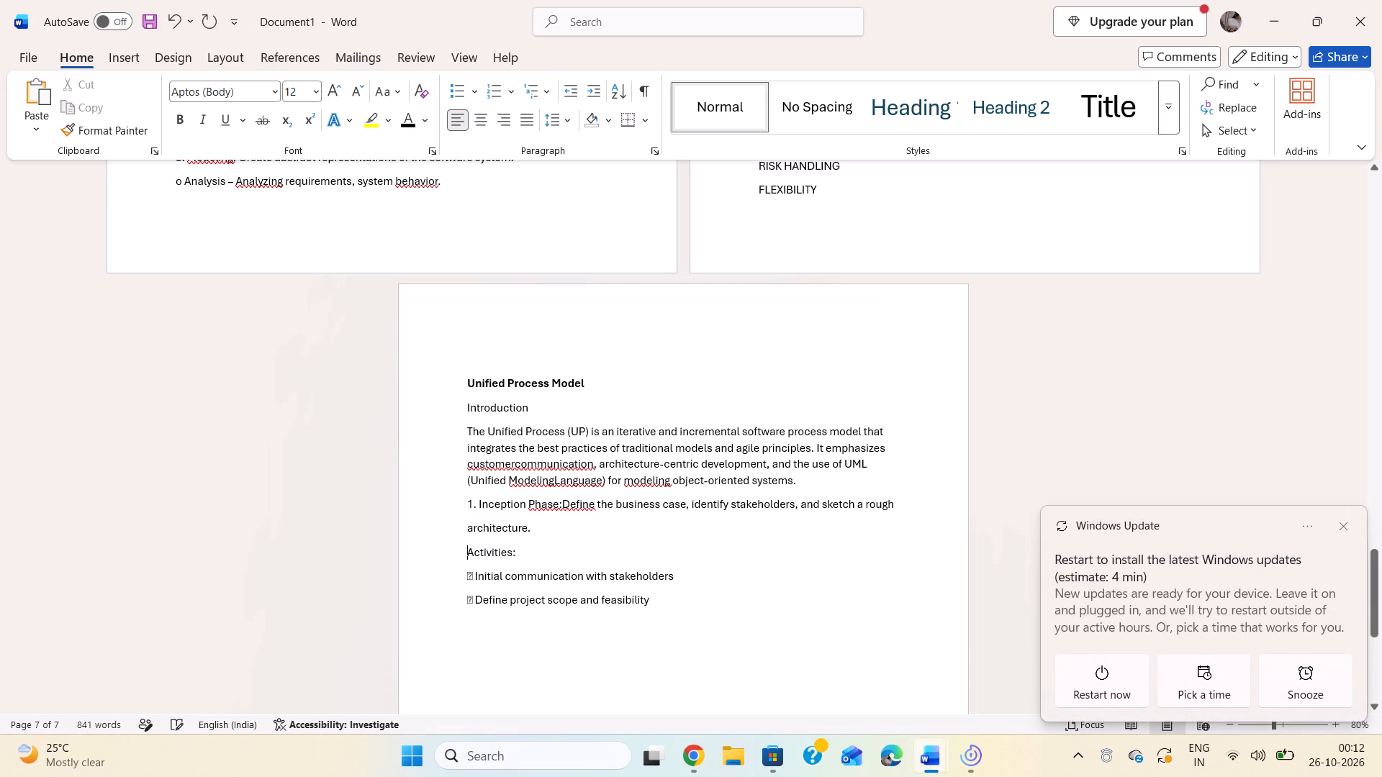
pyautogui.press('BackSpace')
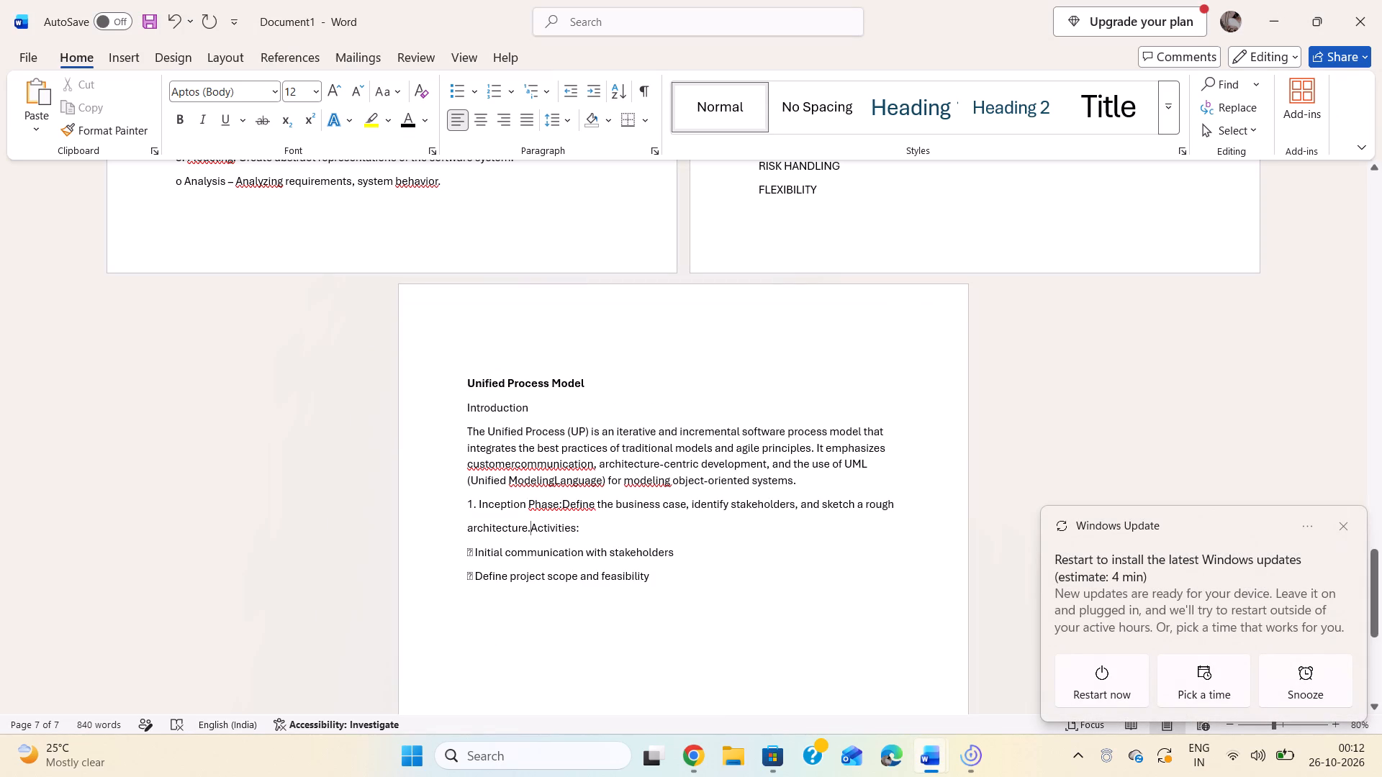
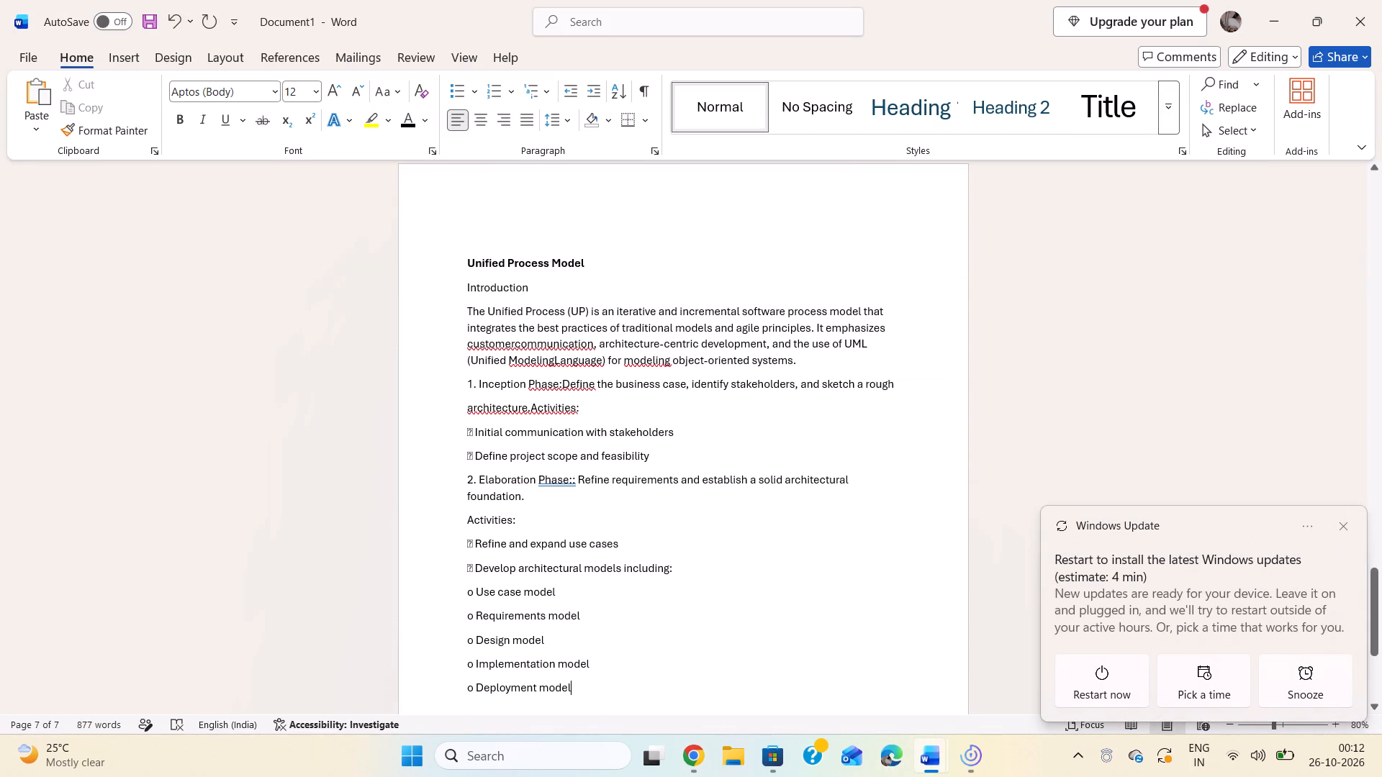
# Join the "Activities:" line onto the end of the Elaboration Phase description, directly following "foundation.".
pyautogui.click(468, 530)
pyautogui.press('BackSpace')
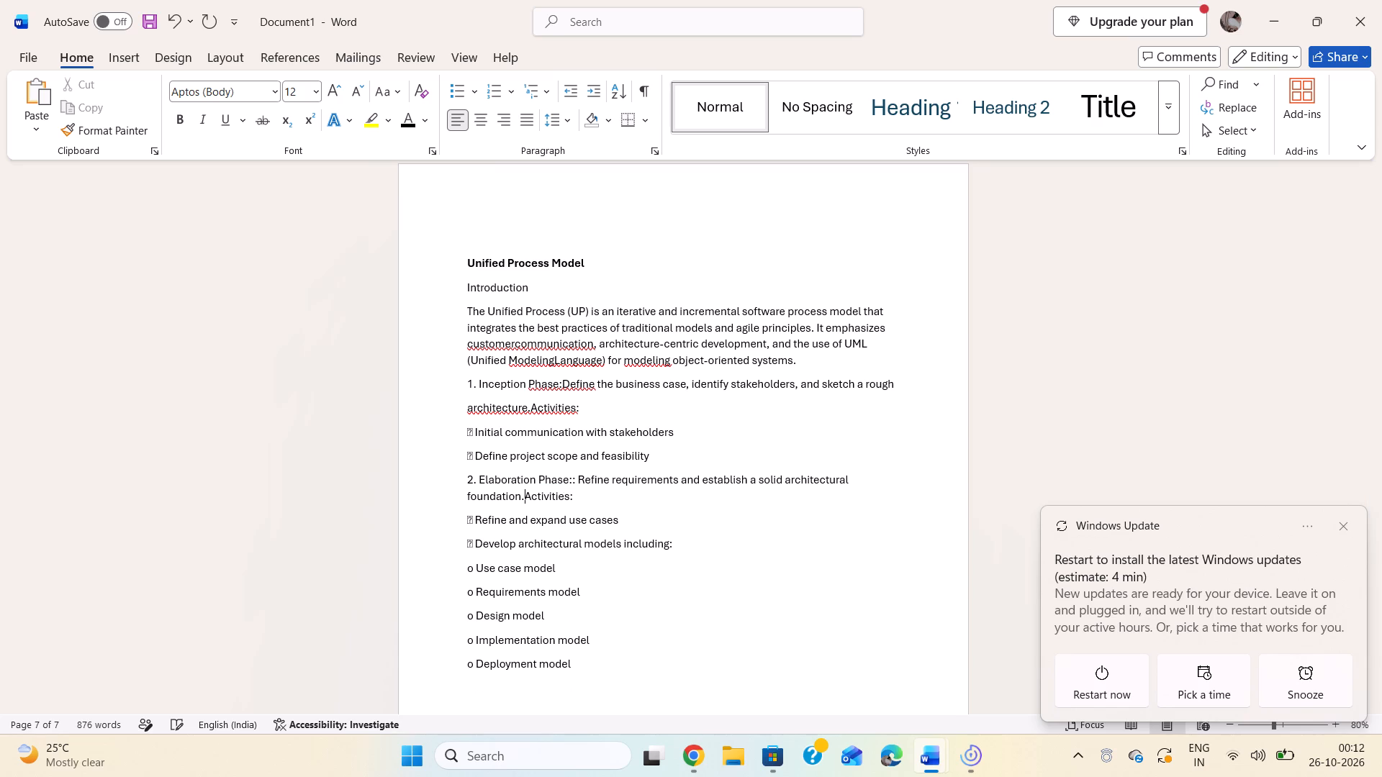
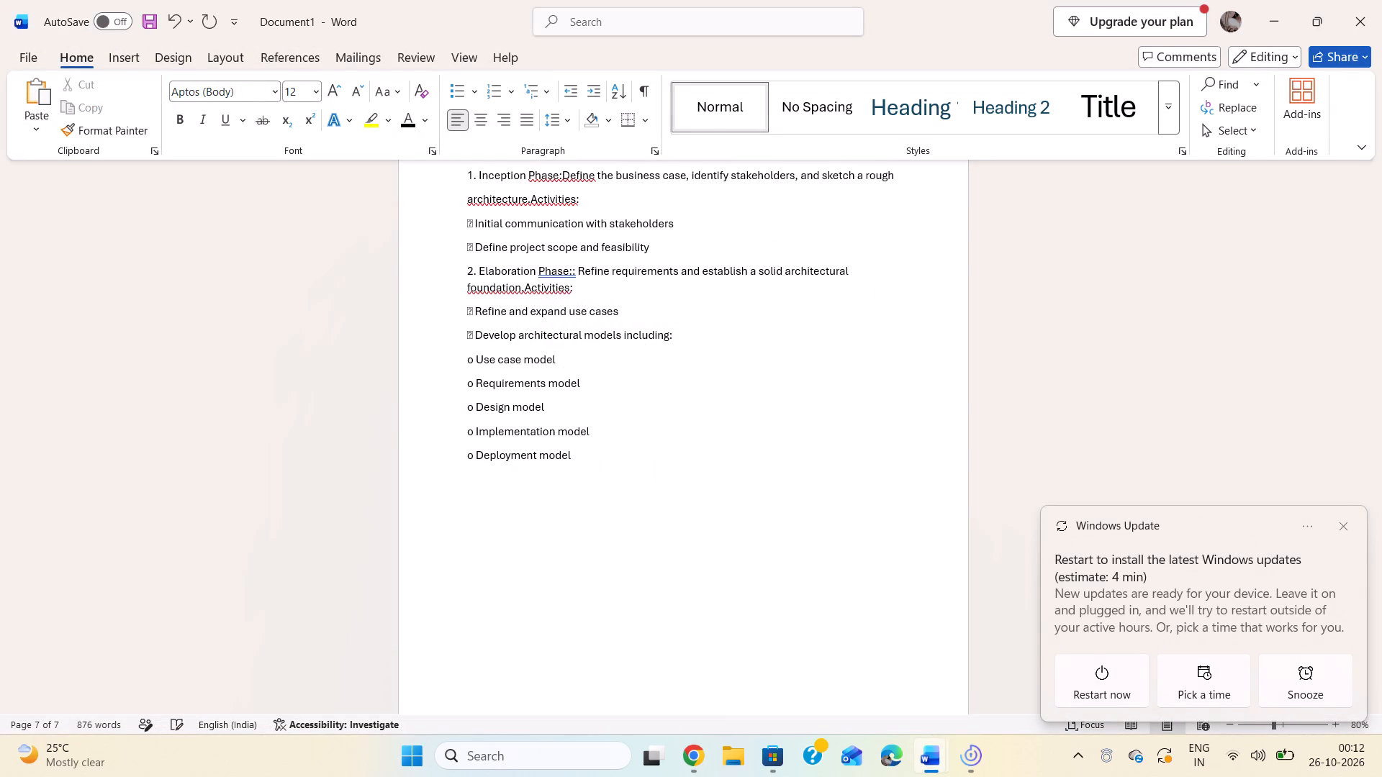
# Paste the copied Construction Phase text with its description and activities below the "Deployment model" line.
pyautogui.hotkey('ctrl', 'v')
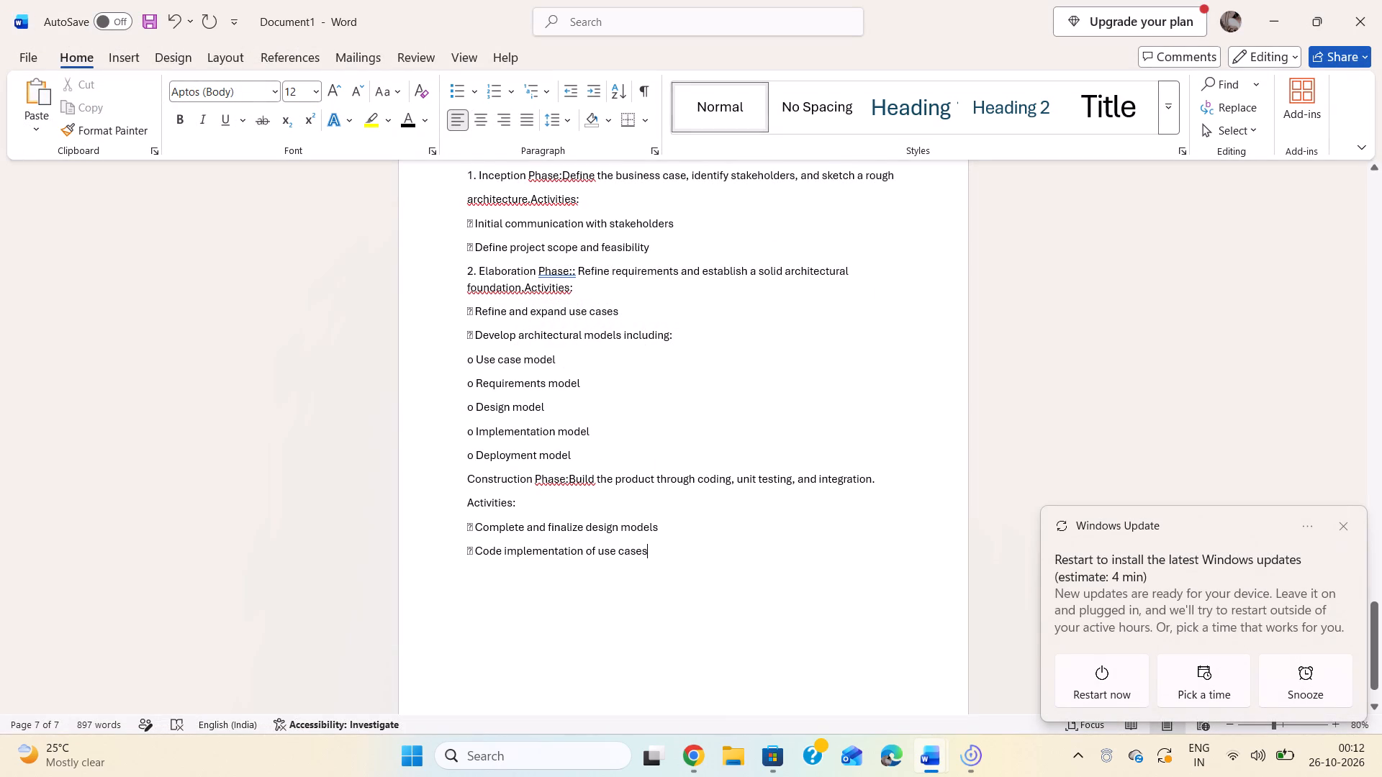
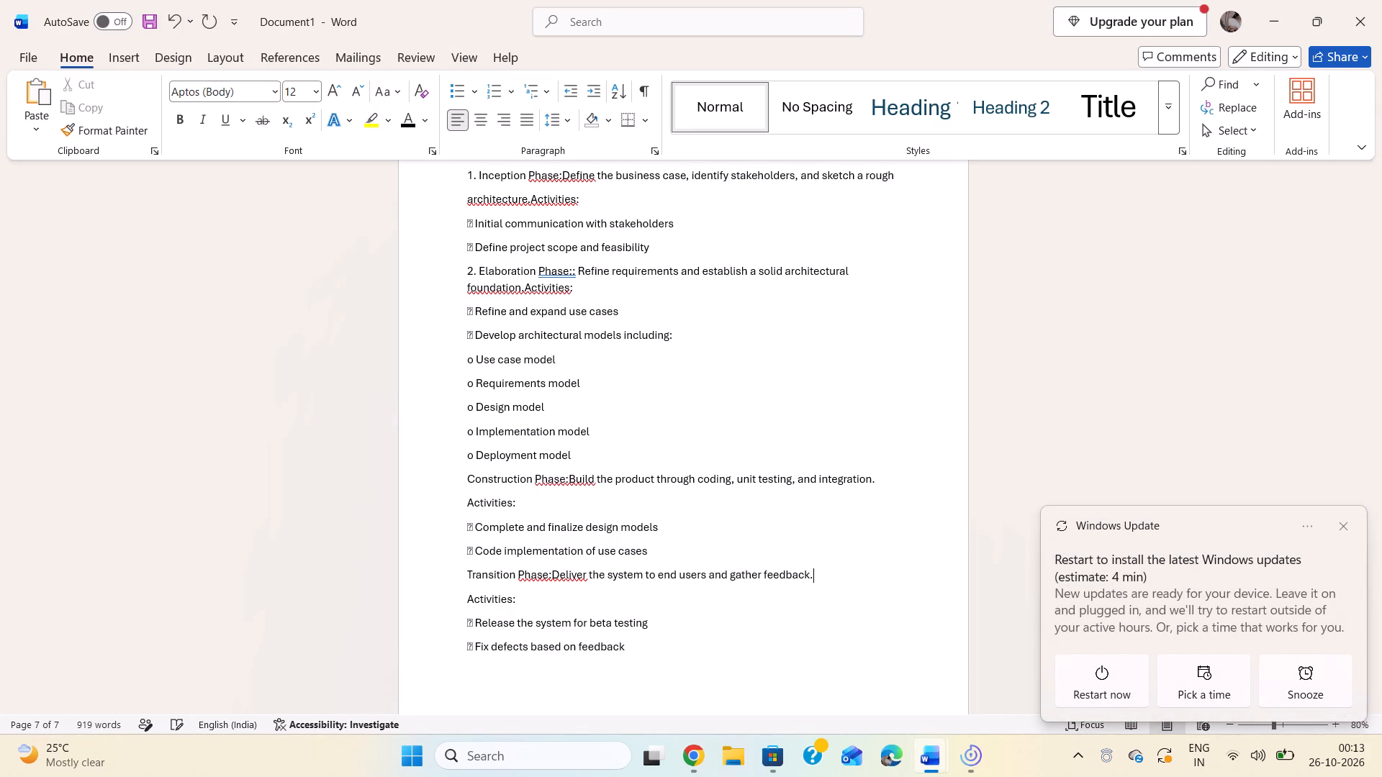
# Place the text cursor at the end of the "Code implementation of use cases" line in the Construction Phase activities.
pyautogui.click(664, 553)
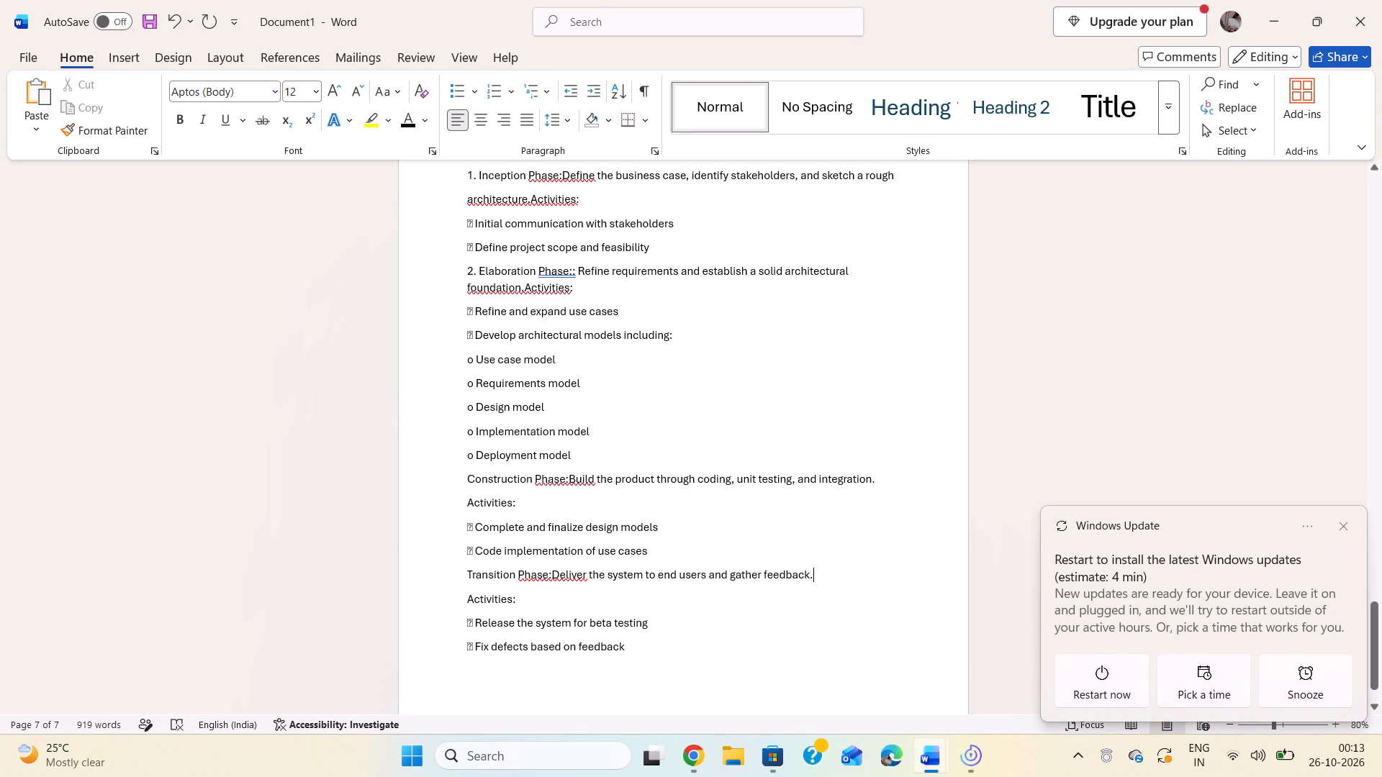
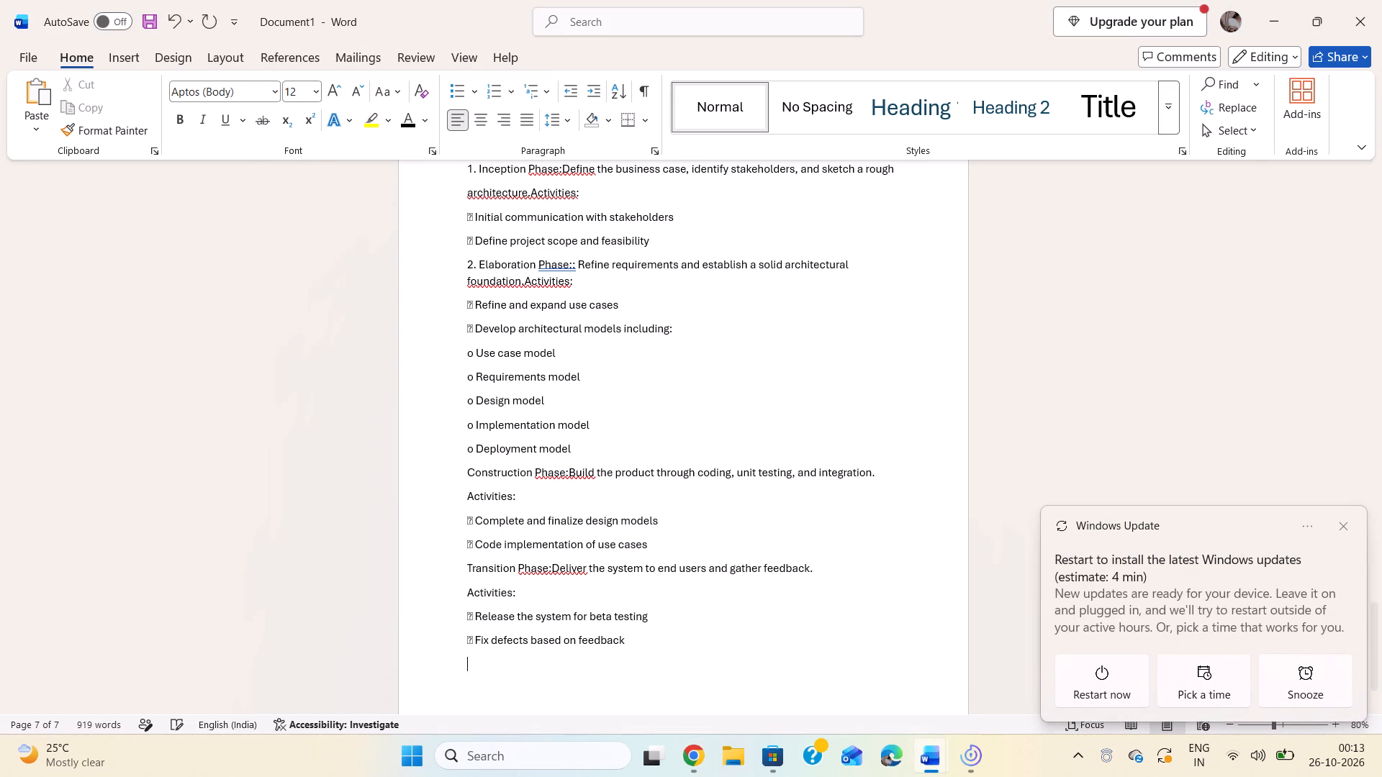
# Paste the copied text with the change-request and maintenance activities below the "Fix defects based on feedback" line.
pyautogui.hotkey('ctrl', 'v')
# Make the "1. Inception Phase:" label bold at the start of its description in the Unified Process Model section.
pyautogui.scroll(-1, 646, 645)
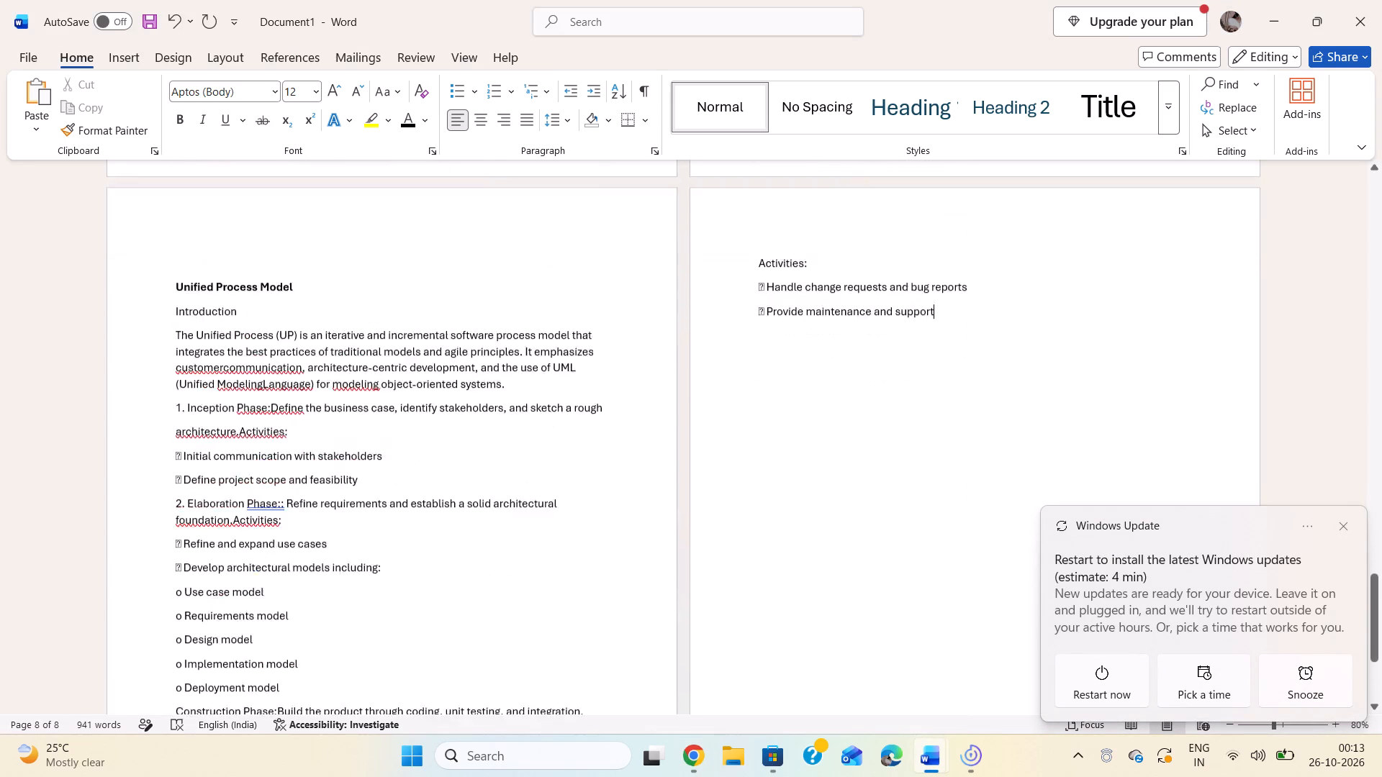
pyautogui.scroll(-1, 646, 645)
pyautogui.scroll(1, 426, 675)
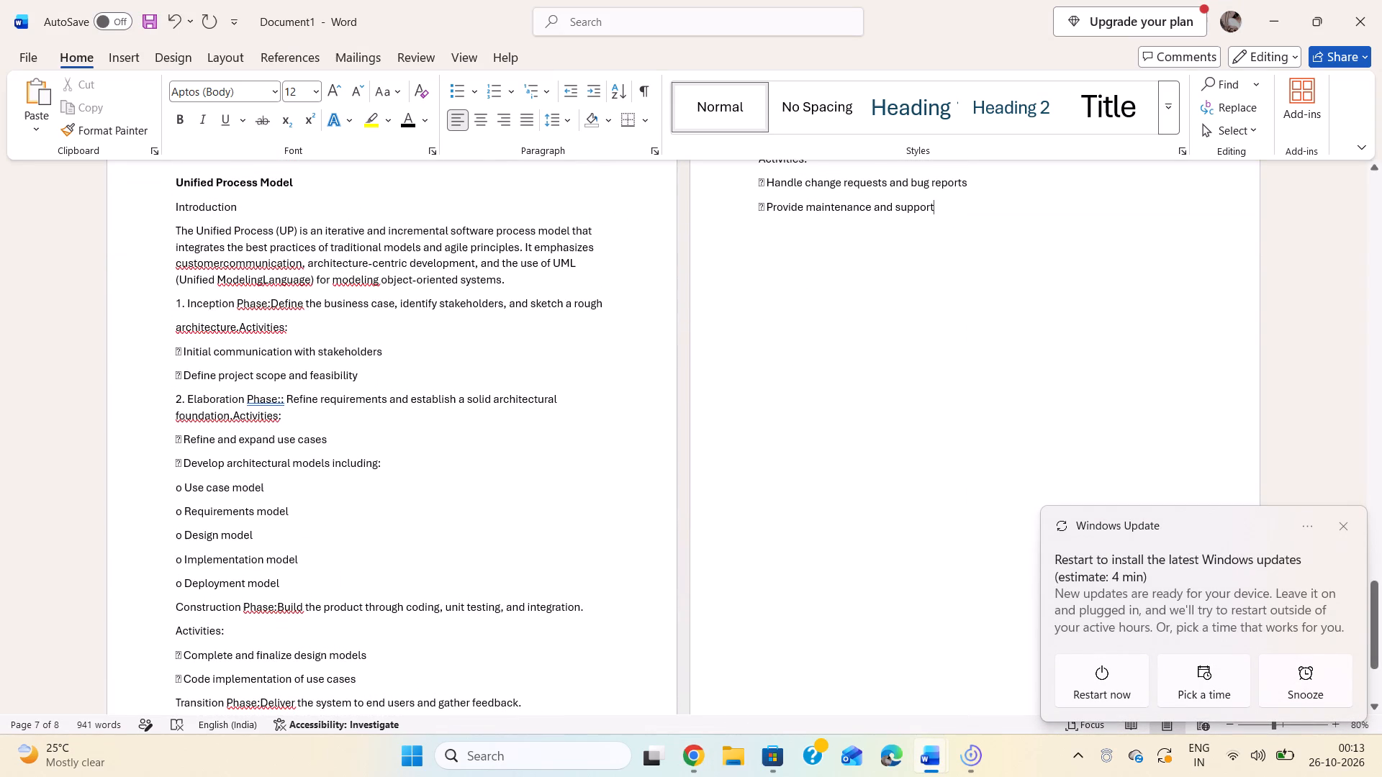
pyautogui.moveTo(173, 313); pyautogui.dragTo(270, 307)
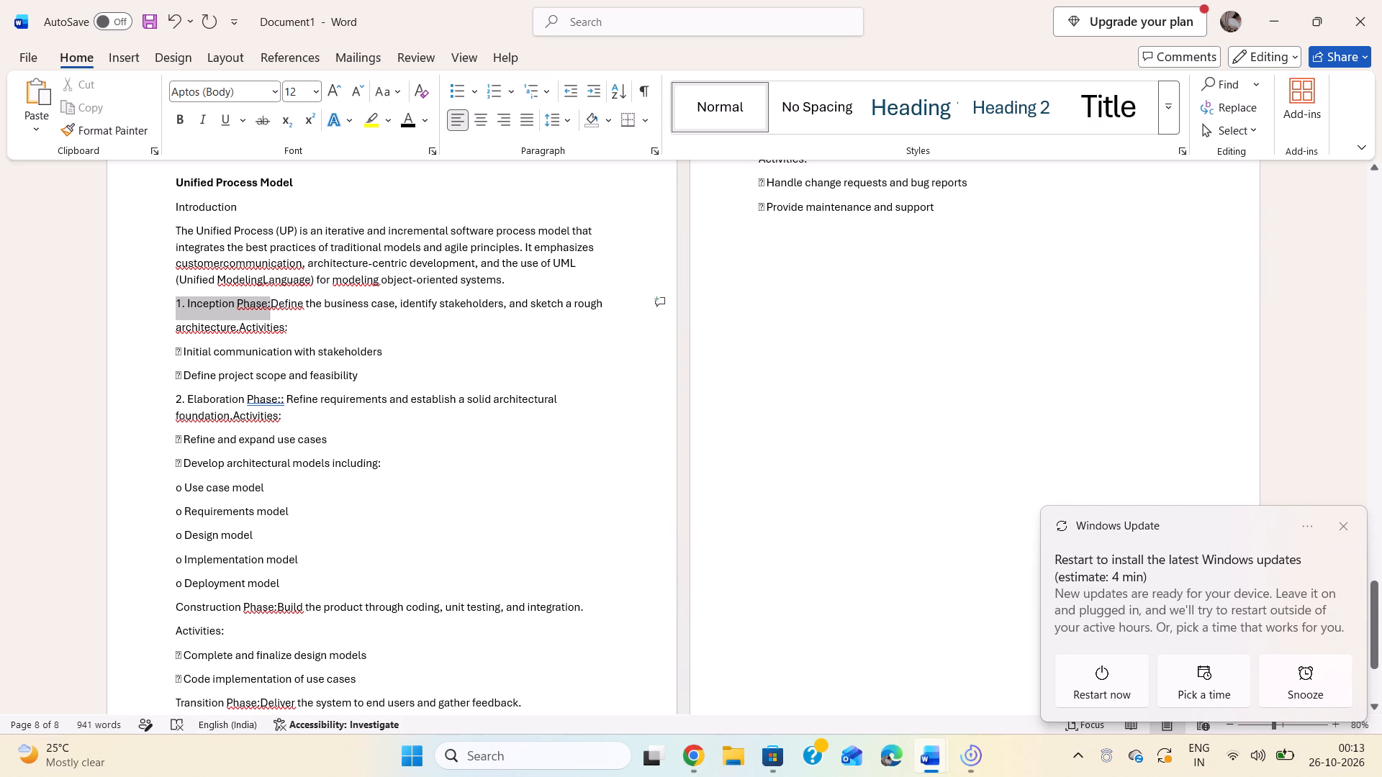
pyautogui.moveTo(270, 307); pyautogui.dragTo(273, 308)
pyautogui.click(181, 114)
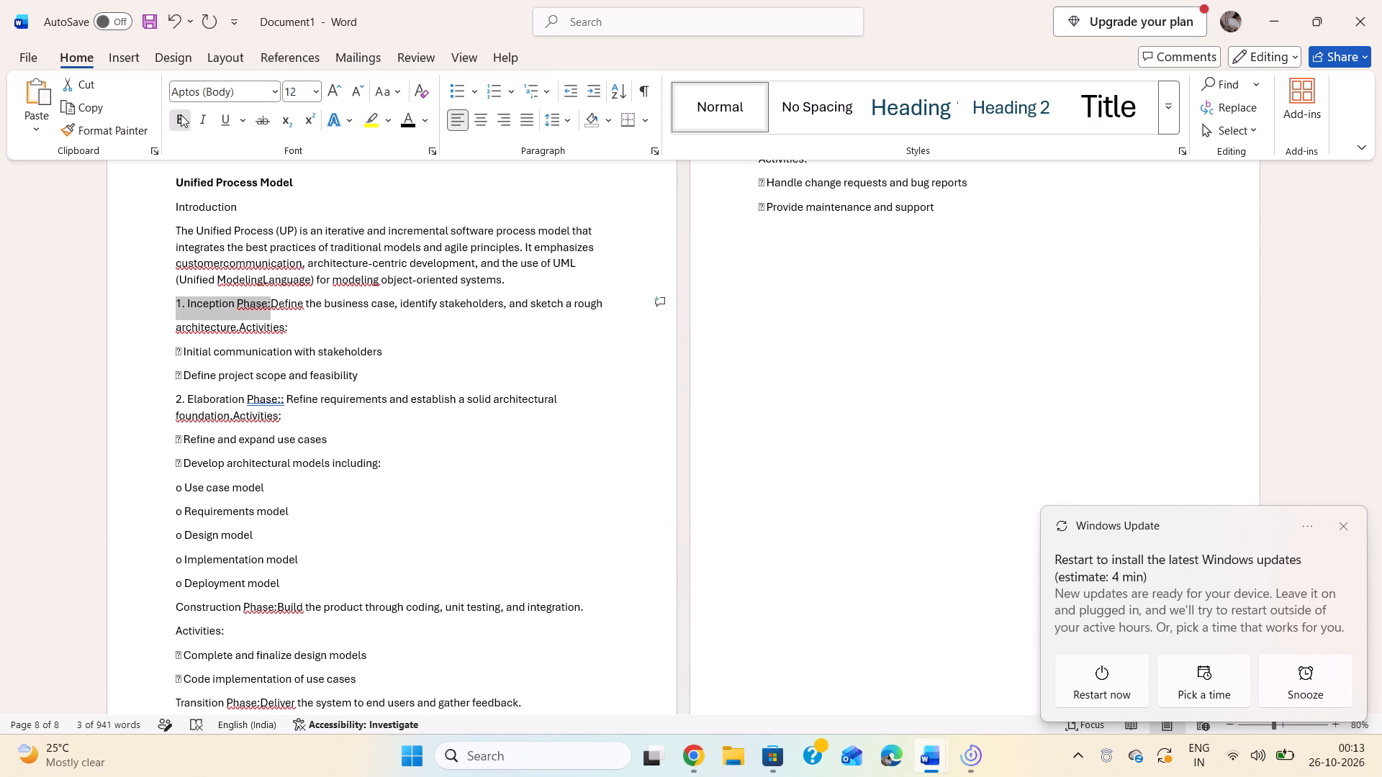
# Make the "2. Elaboration Phase::" label bold in the Unified Process Model section.
pyautogui.moveTo(279, 390); pyautogui.dragTo(175, 393)
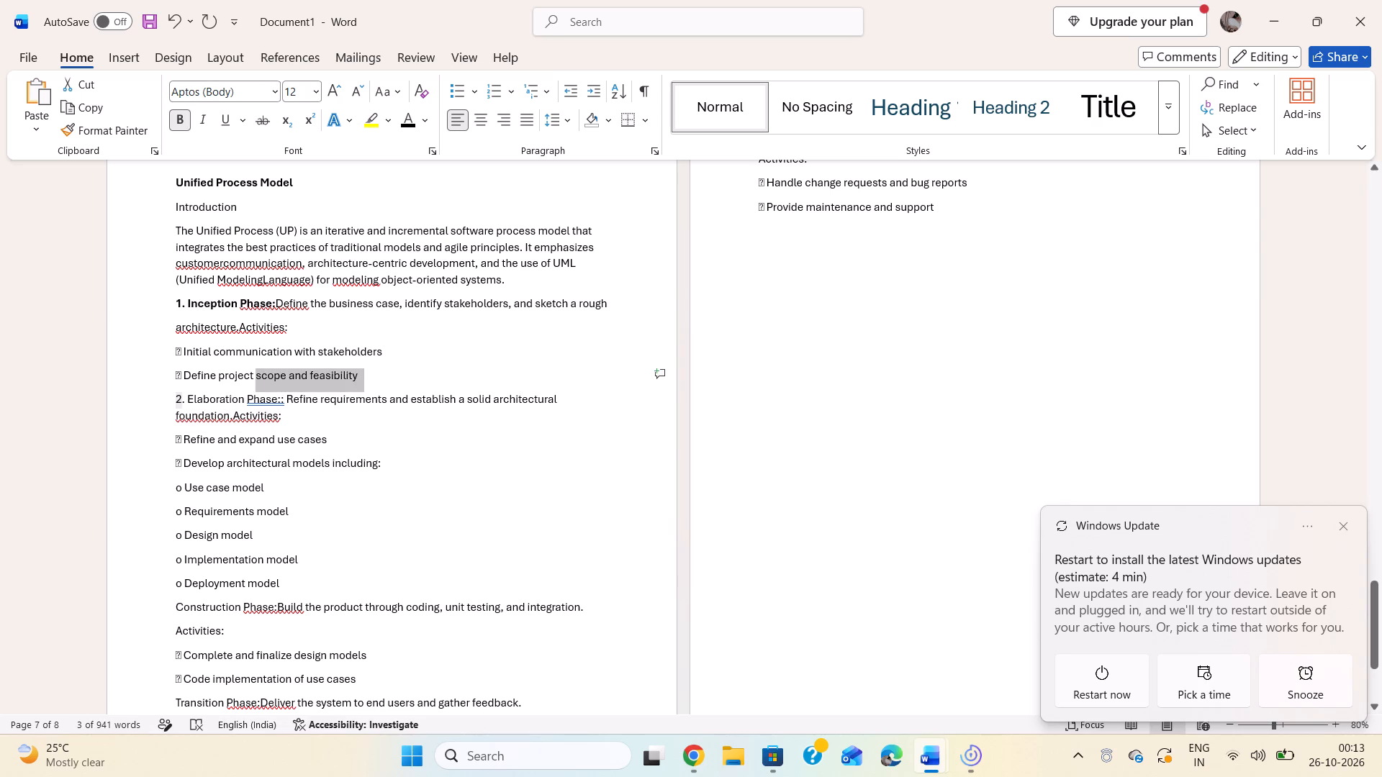
pyautogui.moveTo(175, 393); pyautogui.dragTo(285, 404)
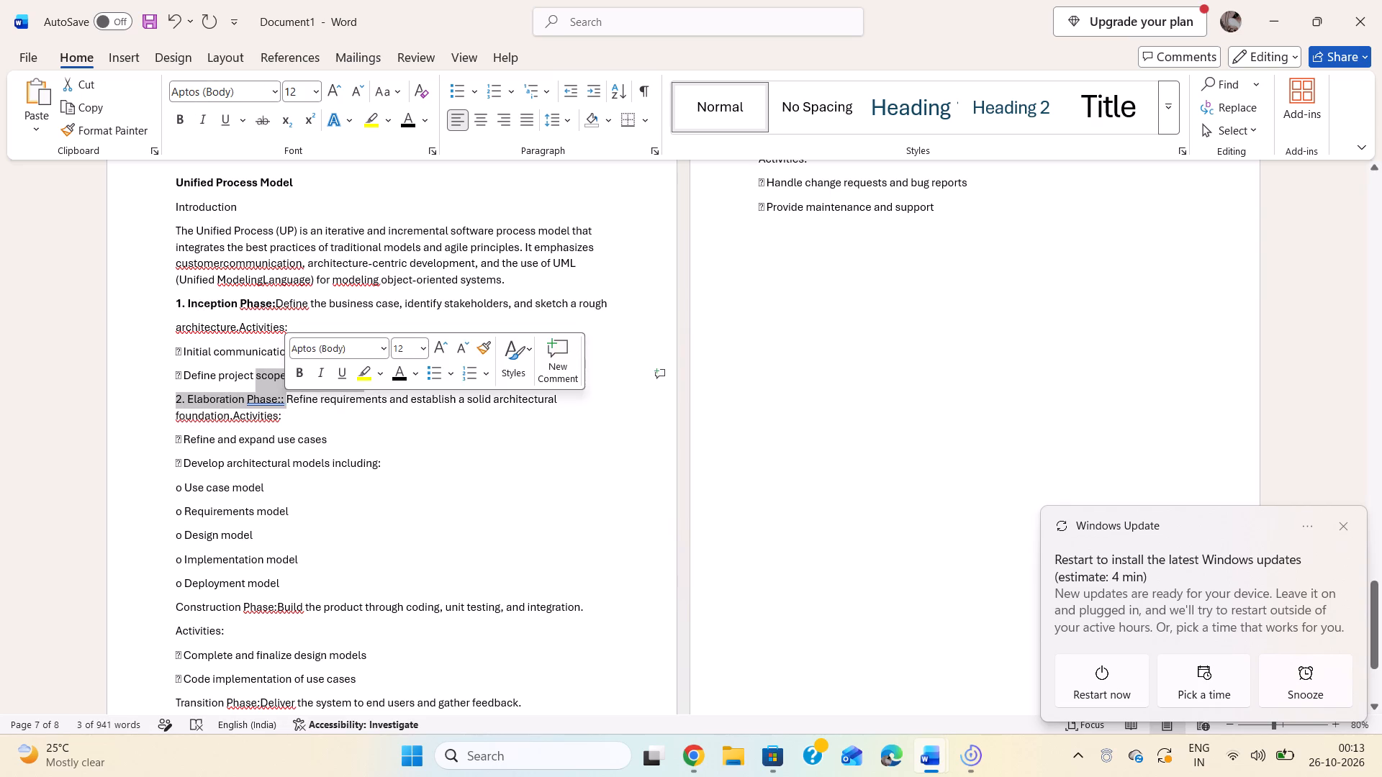
pyautogui.click(286, 401)
pyautogui.moveTo(286, 401); pyautogui.dragTo(179, 401)
pyautogui.click(183, 124)
# Make the "Construction Phase:" and "Transition Phase" labels bold at the start of their description lines.
pyautogui.scroll(-1, 183, 124)
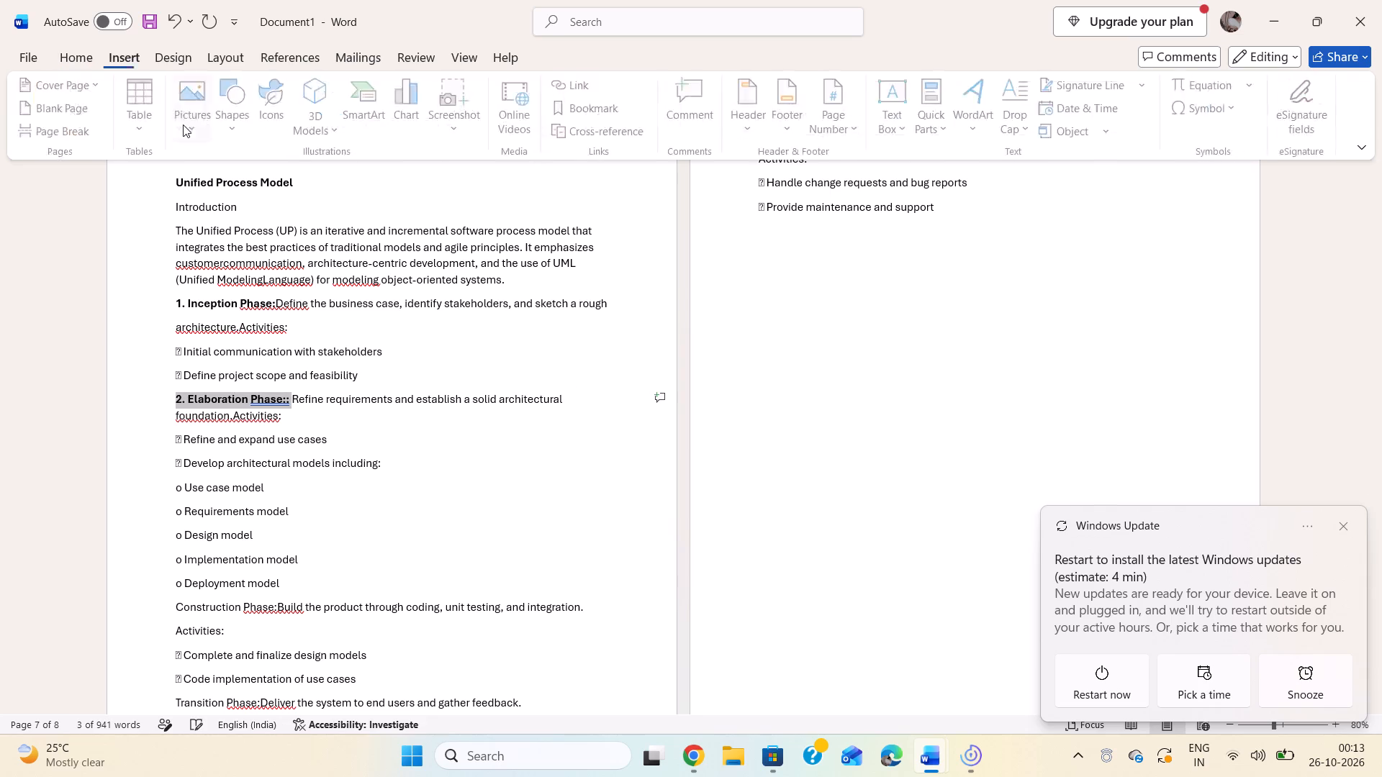
pyautogui.scroll(-1, 183, 124)
pyautogui.scroll(-1, 258, 465)
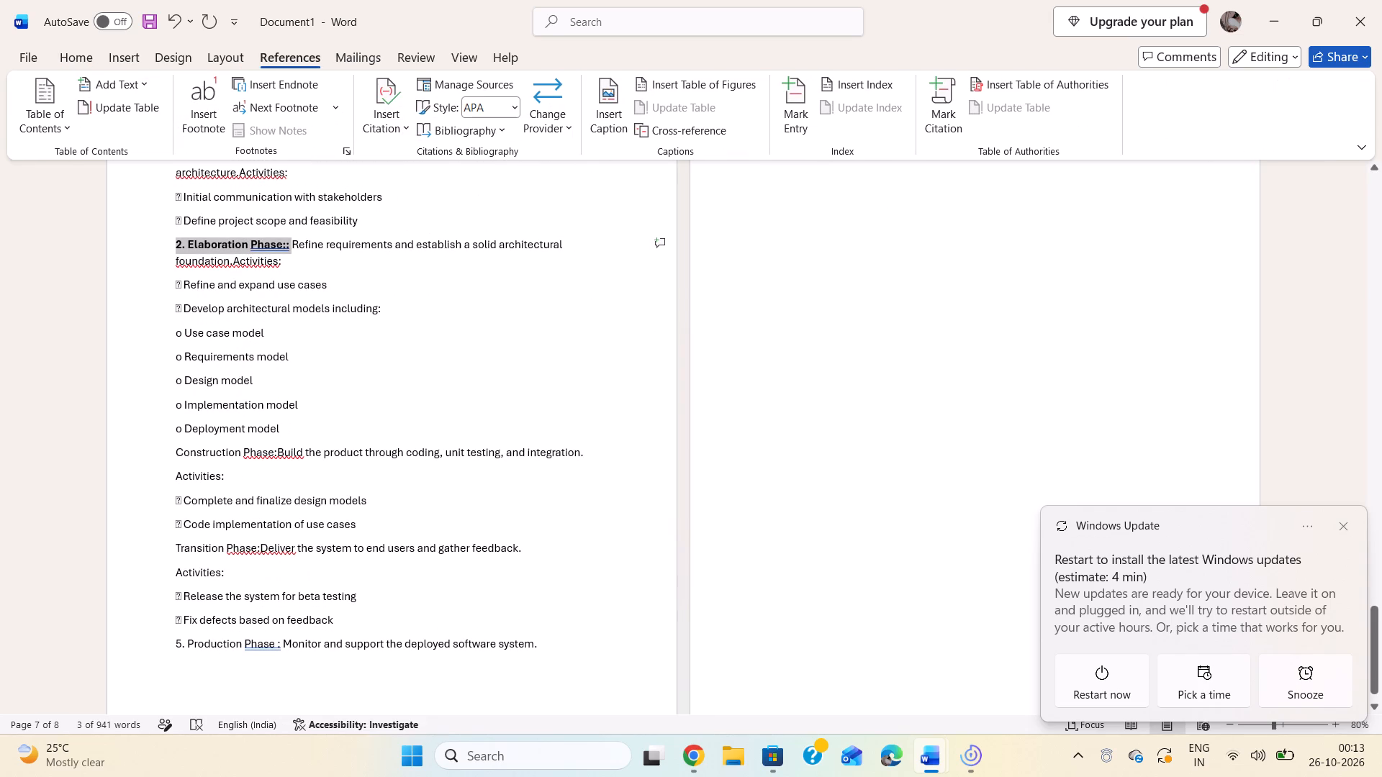
pyautogui.moveTo(276, 457); pyautogui.dragTo(152, 455)
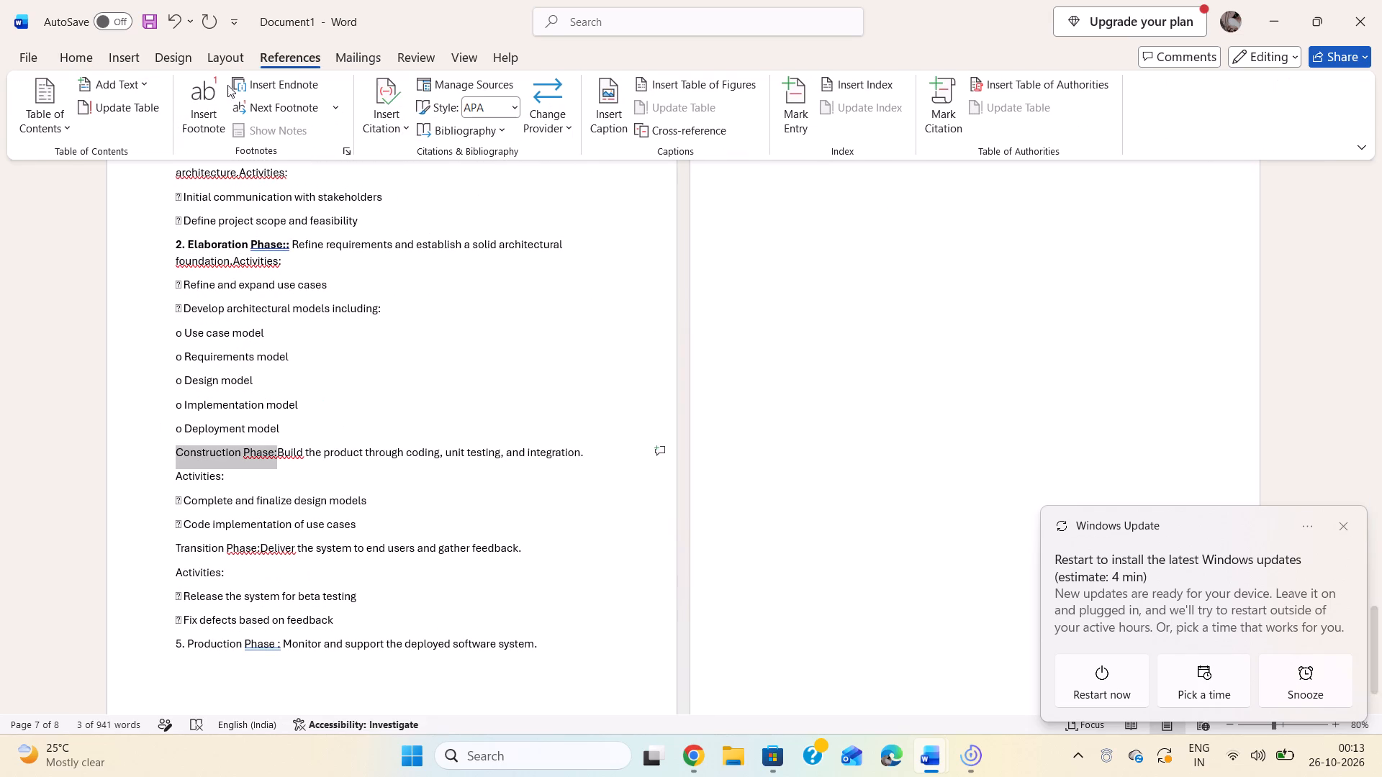
pyautogui.click(129, 53)
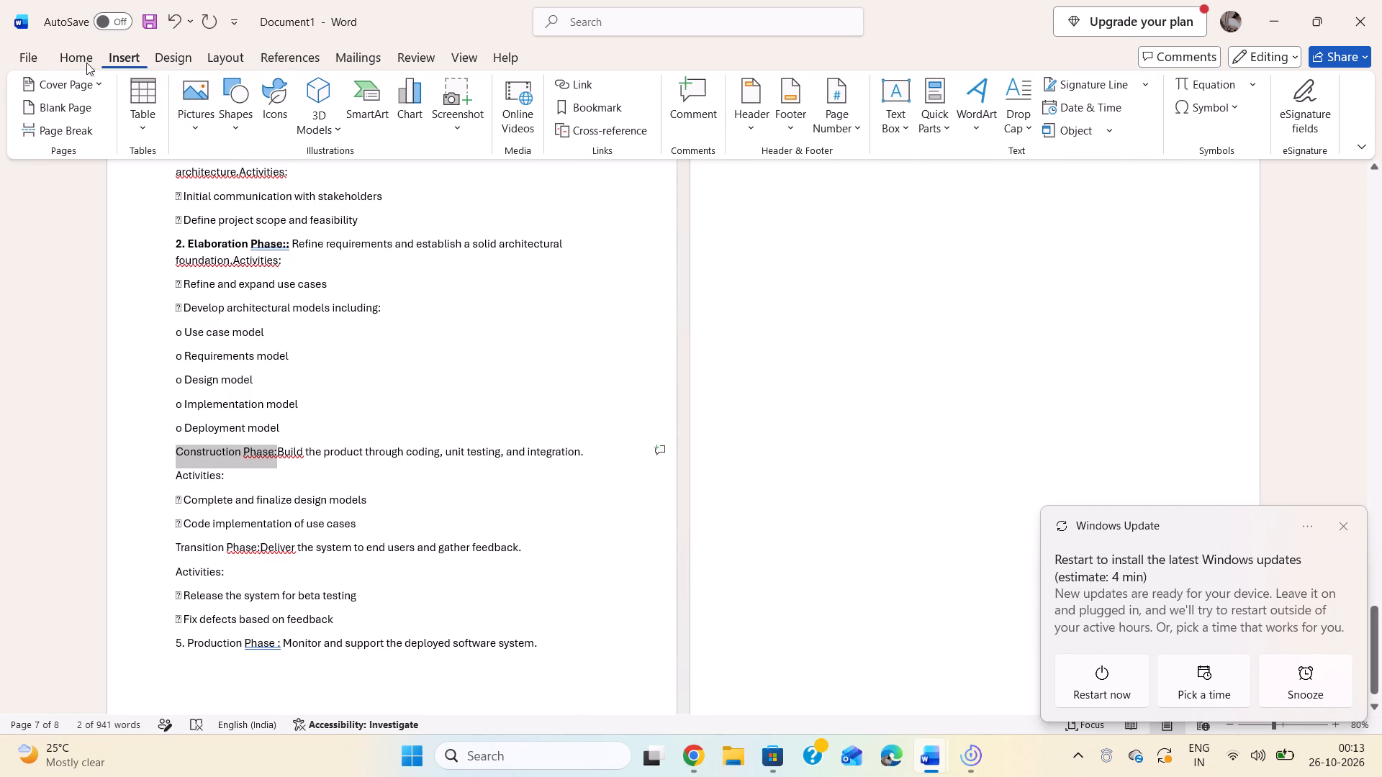
pyautogui.moveTo(76, 59); pyautogui.dragTo(185, 122)
pyautogui.click(185, 122)
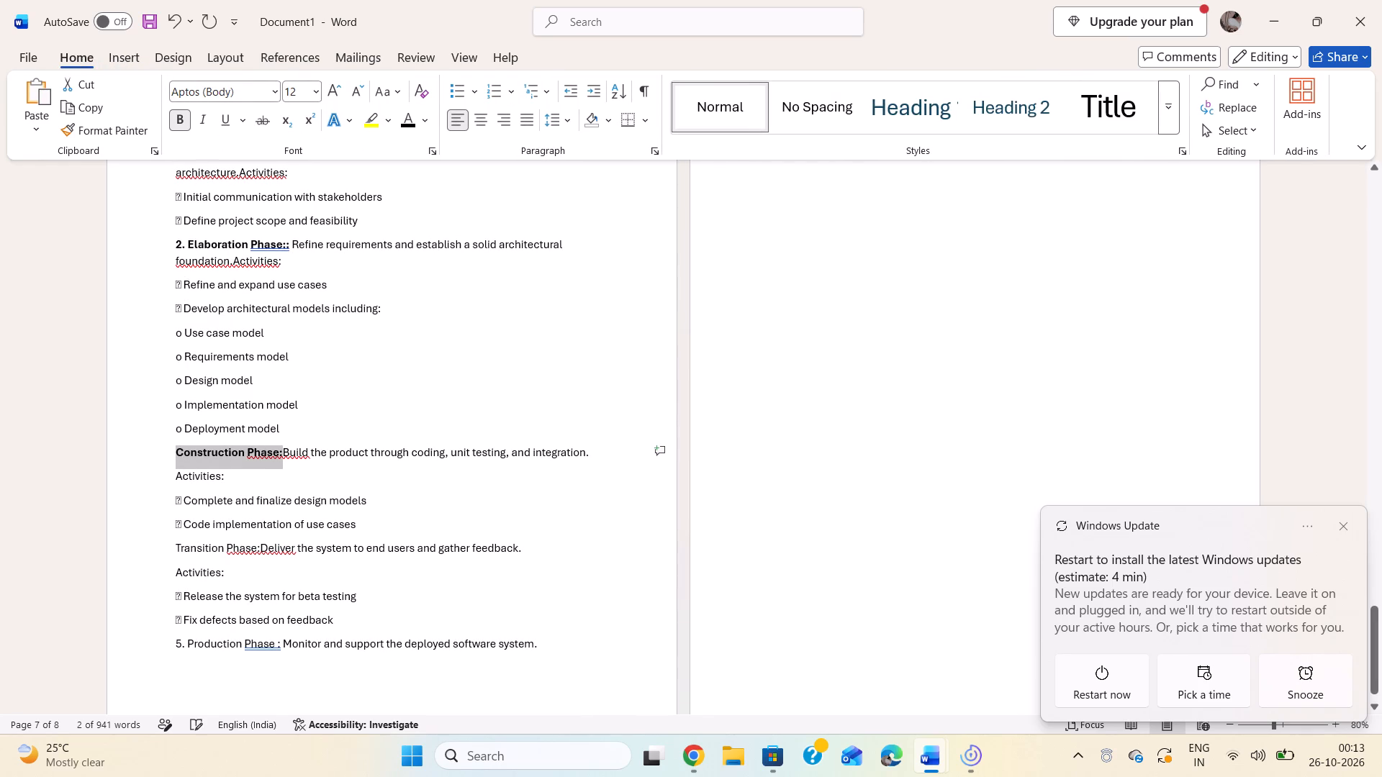
pyautogui.scroll(-1, 276, 401)
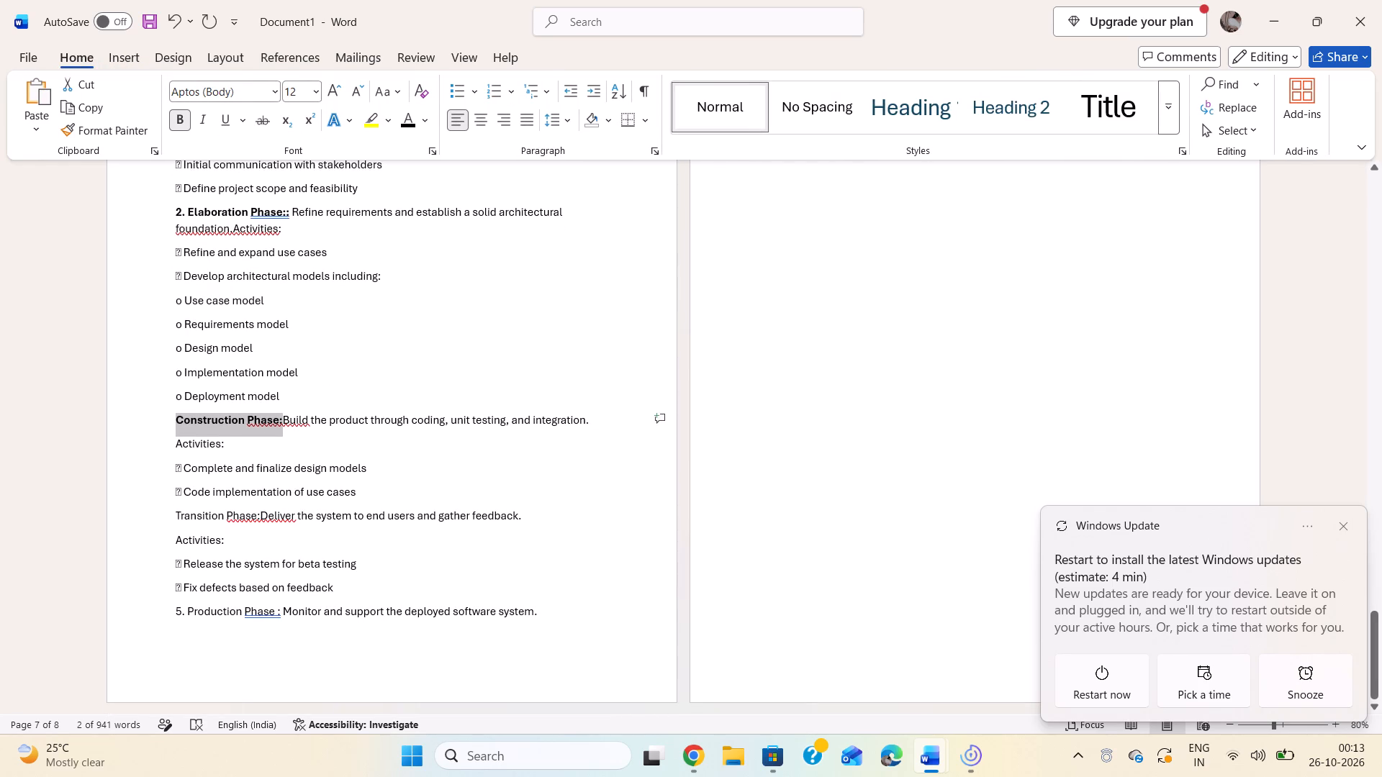
pyautogui.moveTo(253, 513); pyautogui.dragTo(163, 517)
pyautogui.click(185, 118)
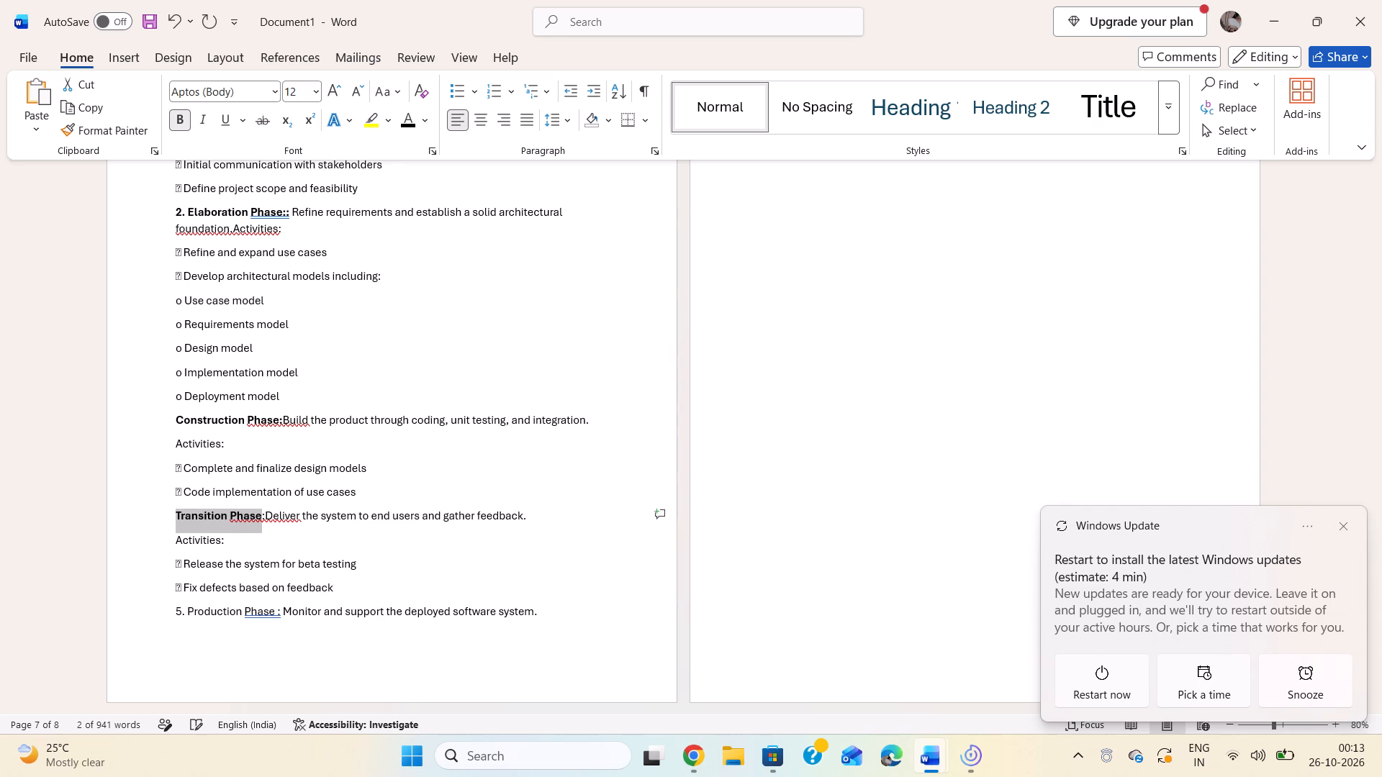
# Join the two Construction Phase activity items onto the same line as their "Activities:" label.
pyautogui.click(176, 491)
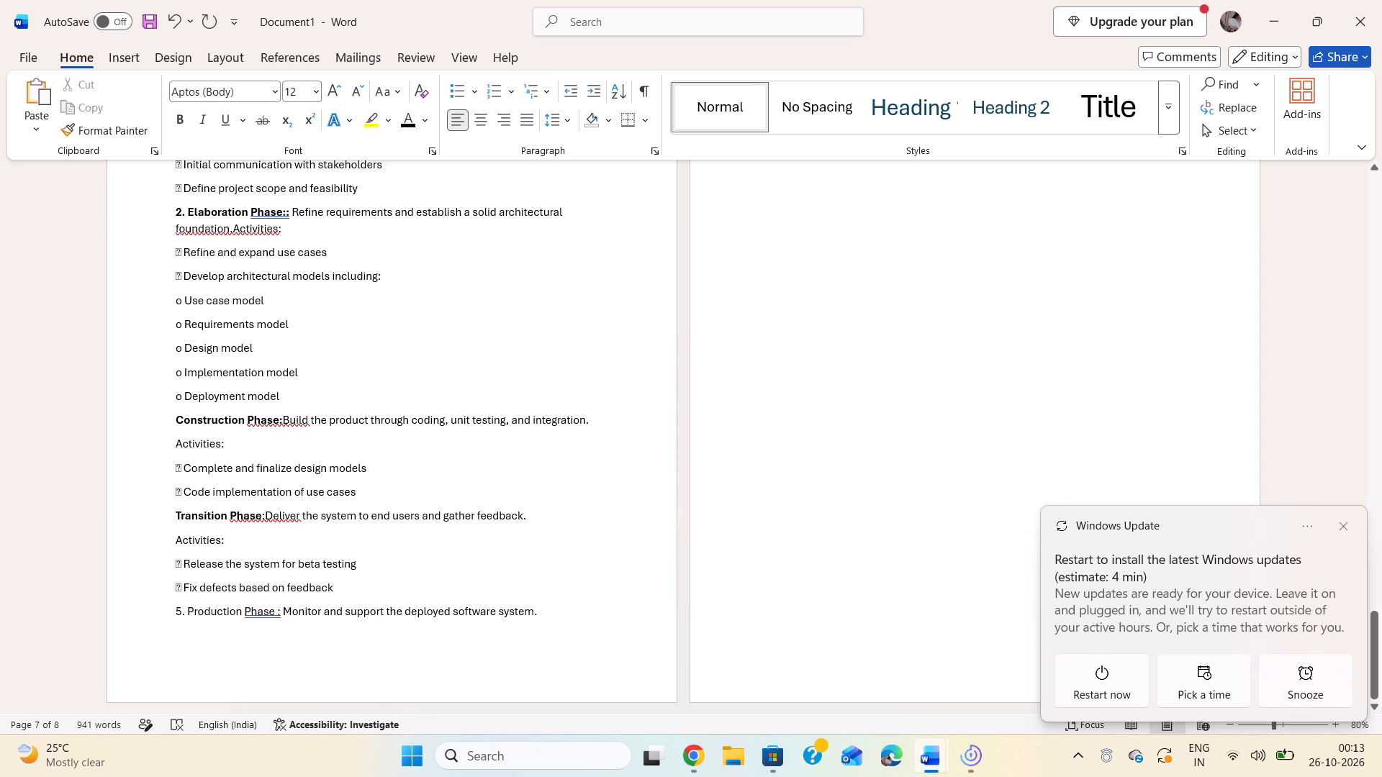
pyautogui.press('BackSpace')
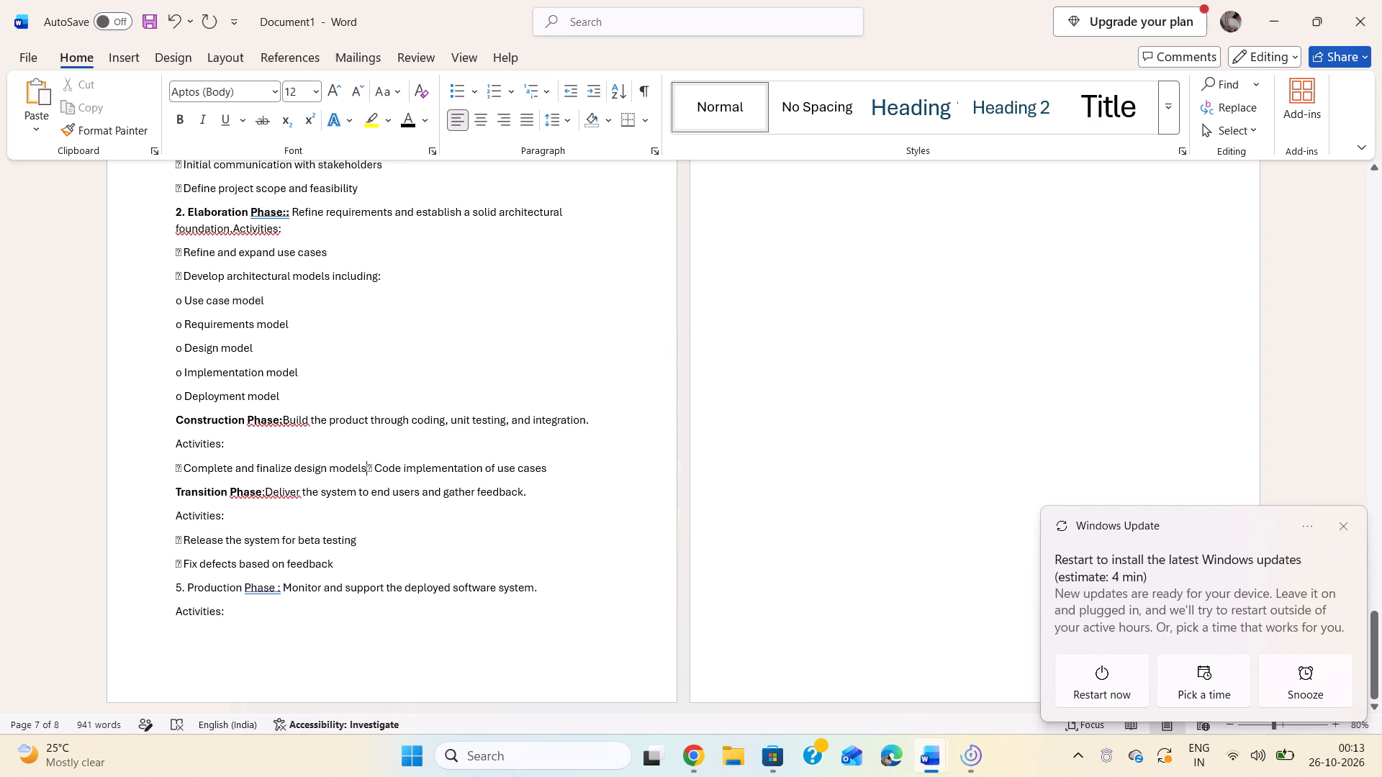
pyautogui.click(177, 468)
pyautogui.press('BackSpace')
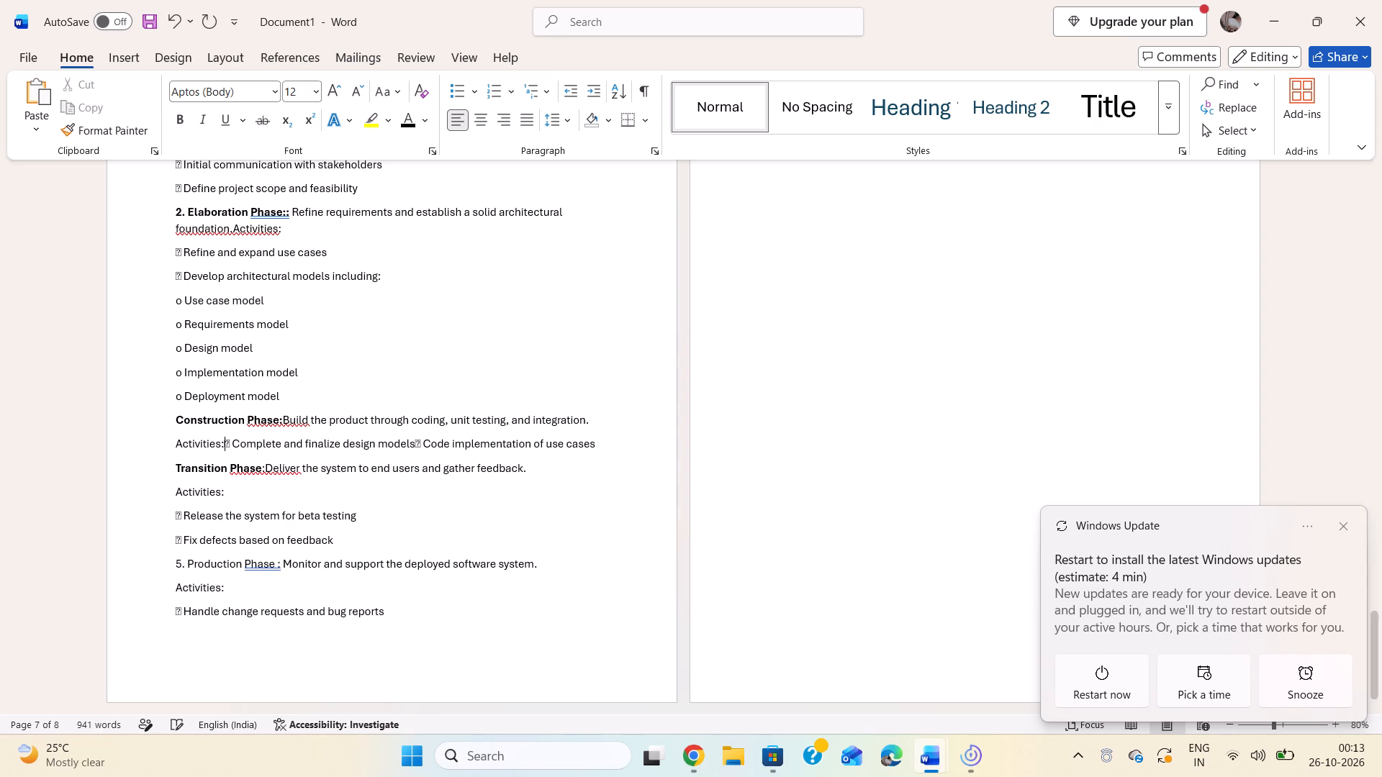
# Join the "Refine and expand use cases" item onto the Elaboration Phase "Activities:" line, separated by two spaces.
pyautogui.hscroll(1, 161, 635)
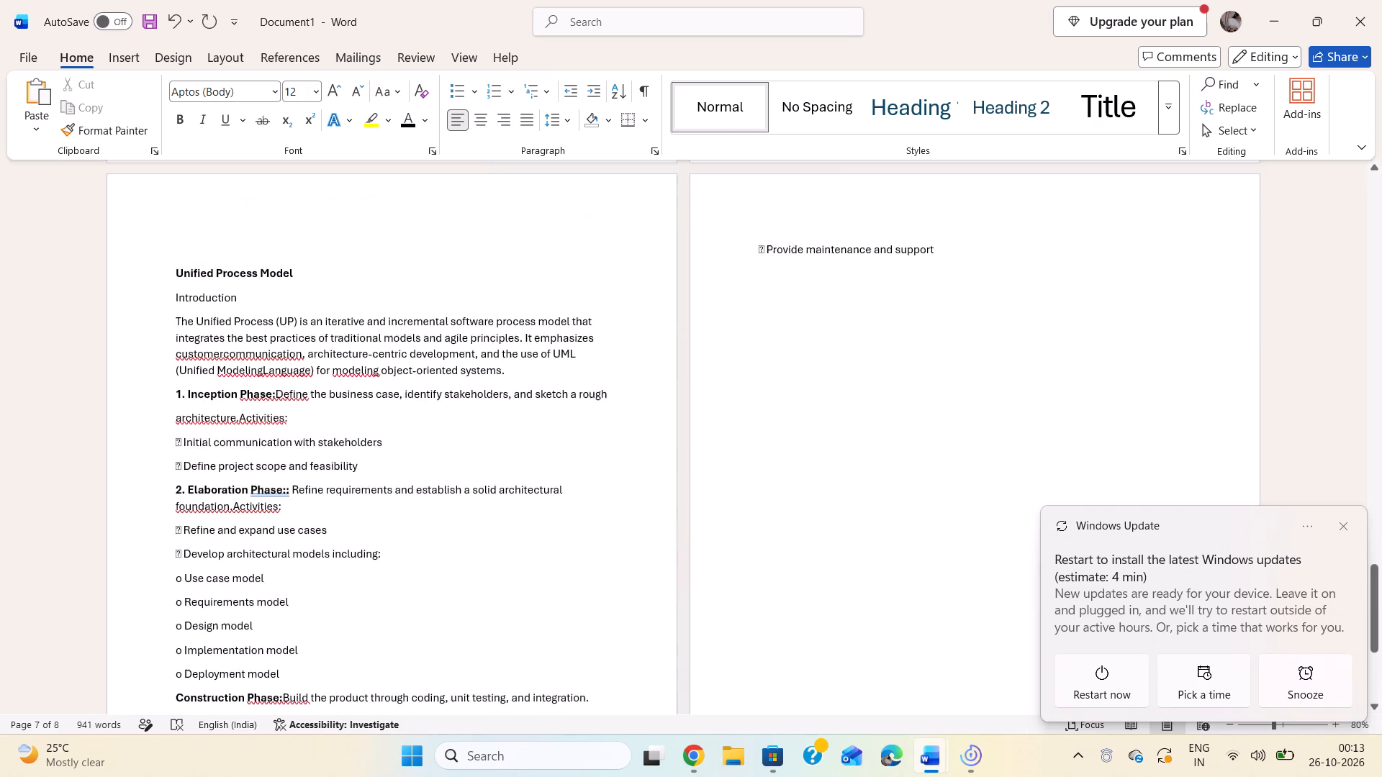
pyautogui.hscroll(1, 161, 635)
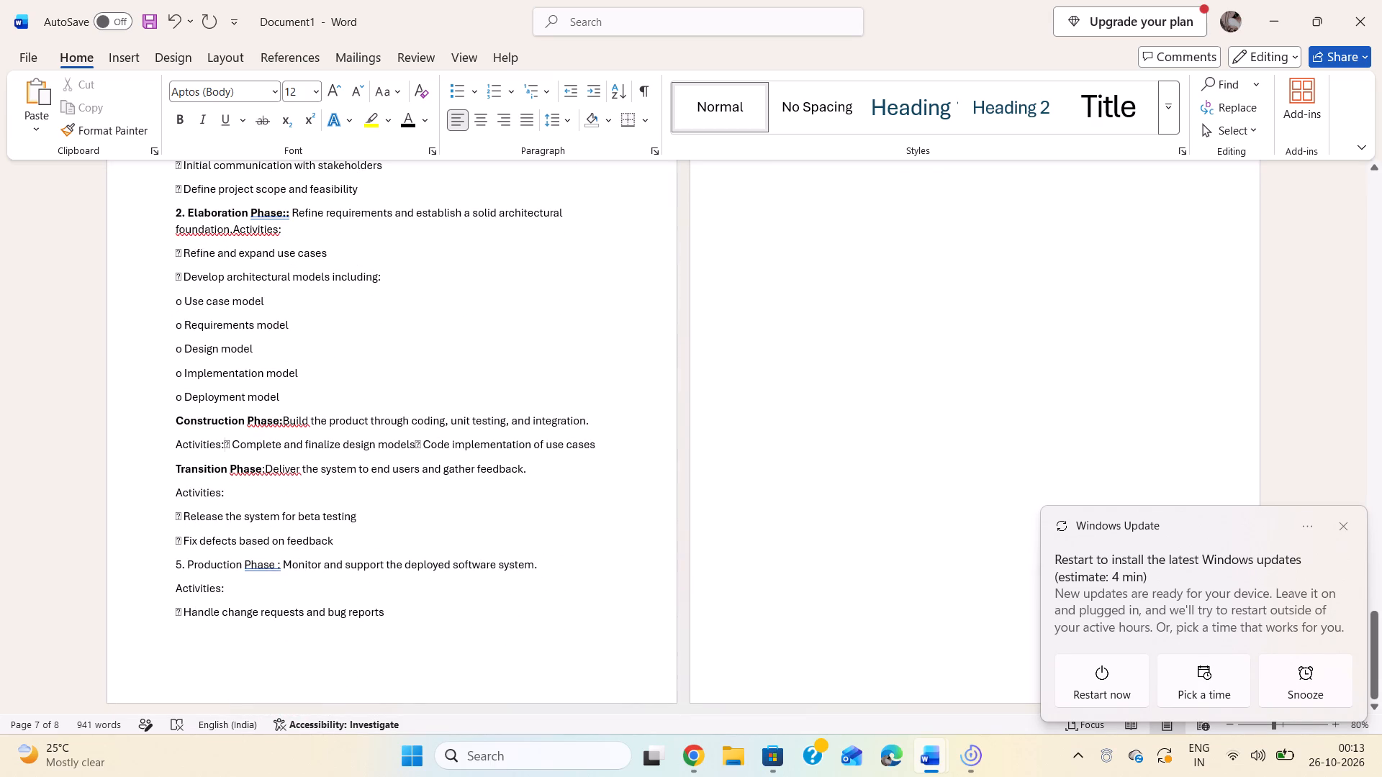
pyautogui.click(175, 256)
pyautogui.press('BackSpace')
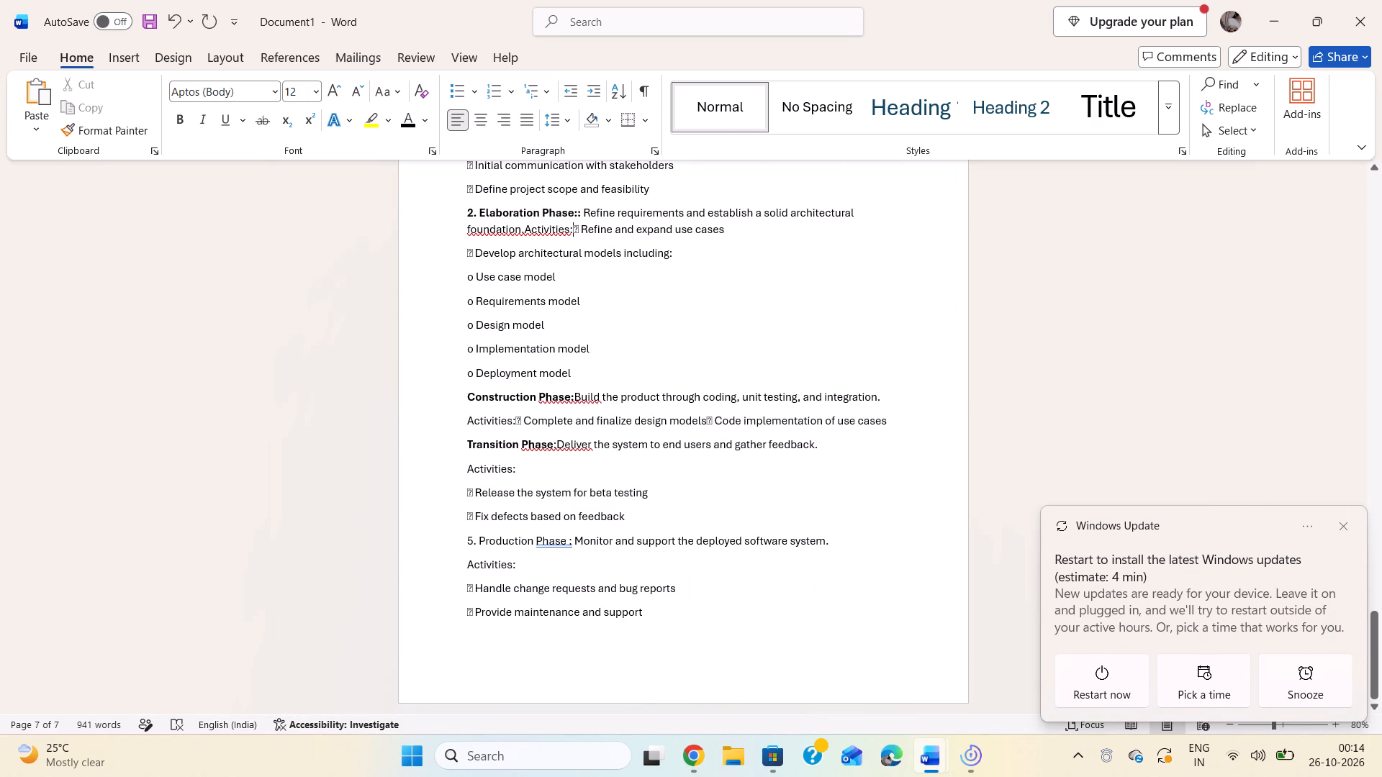
pyautogui.press('space')
pyautogui.press('space')
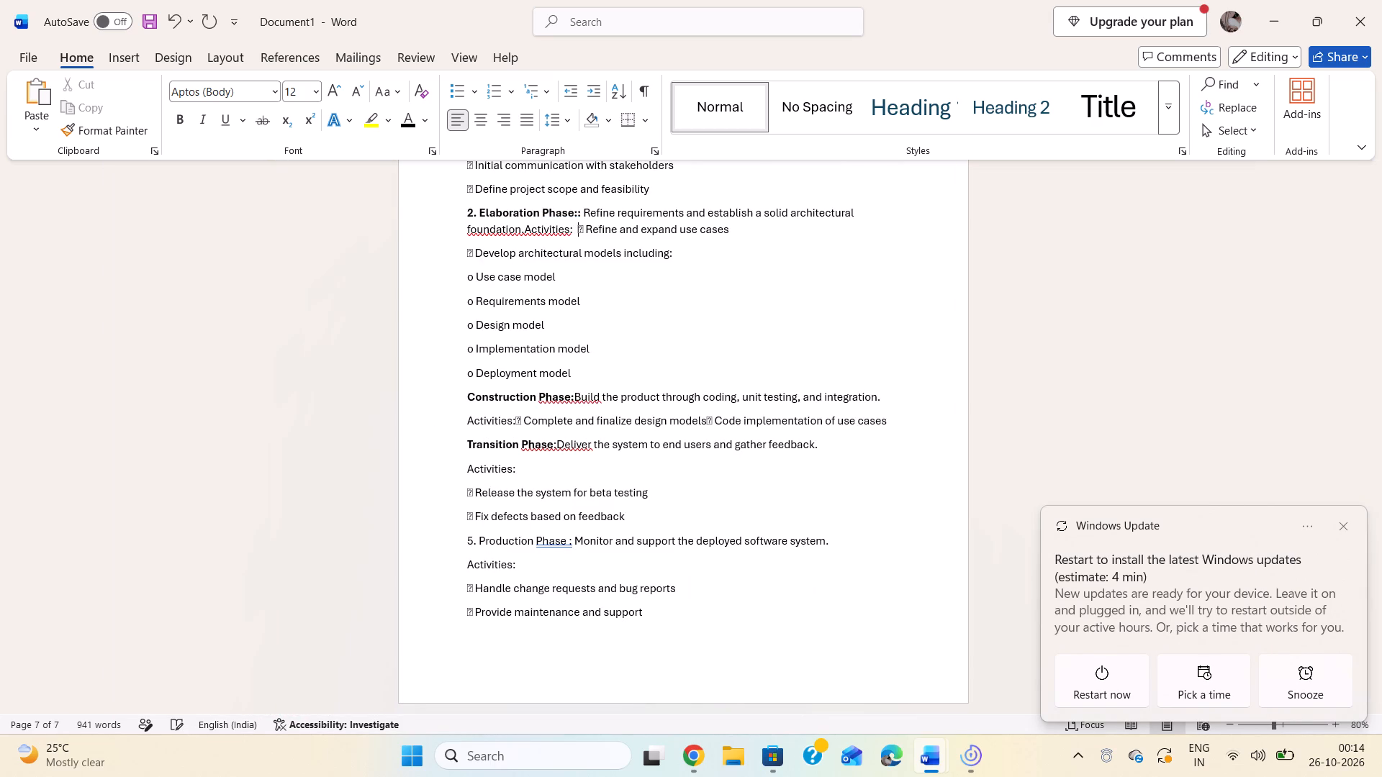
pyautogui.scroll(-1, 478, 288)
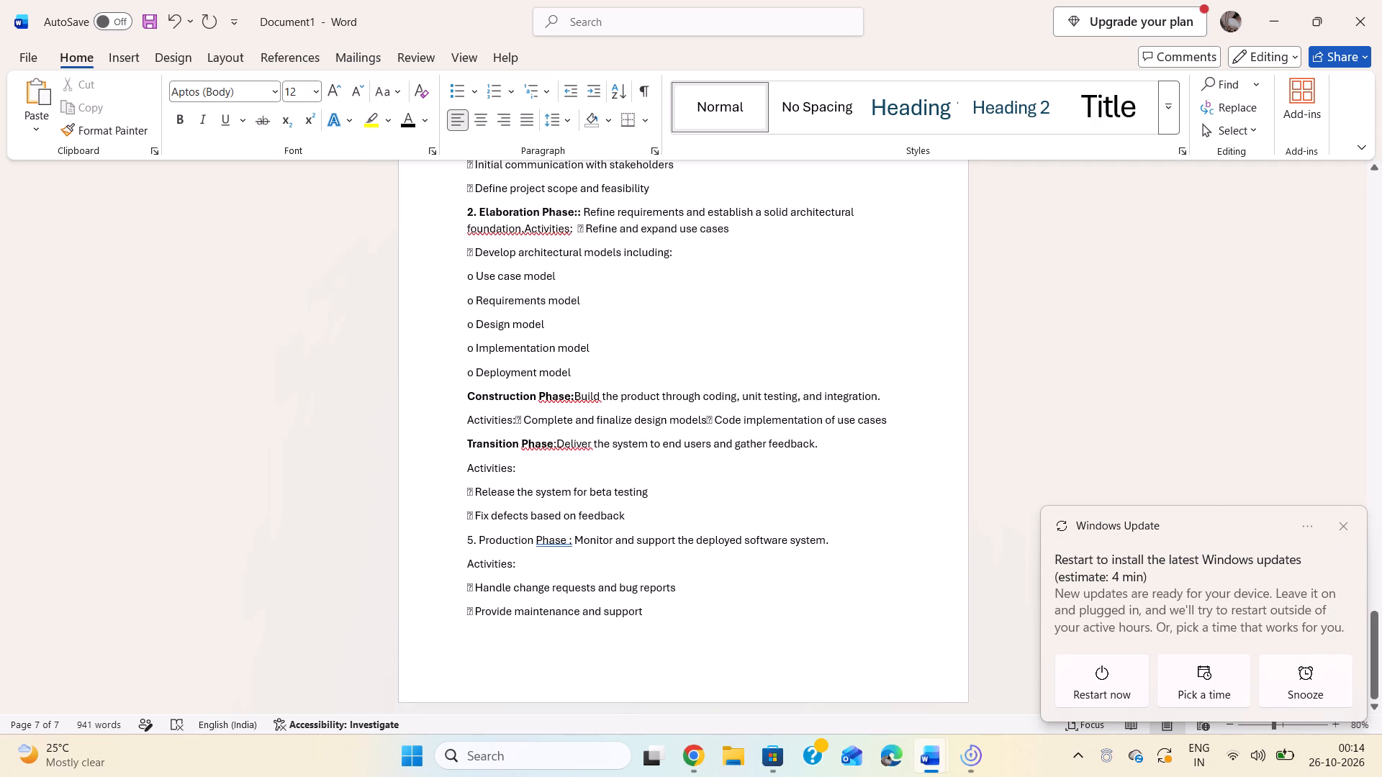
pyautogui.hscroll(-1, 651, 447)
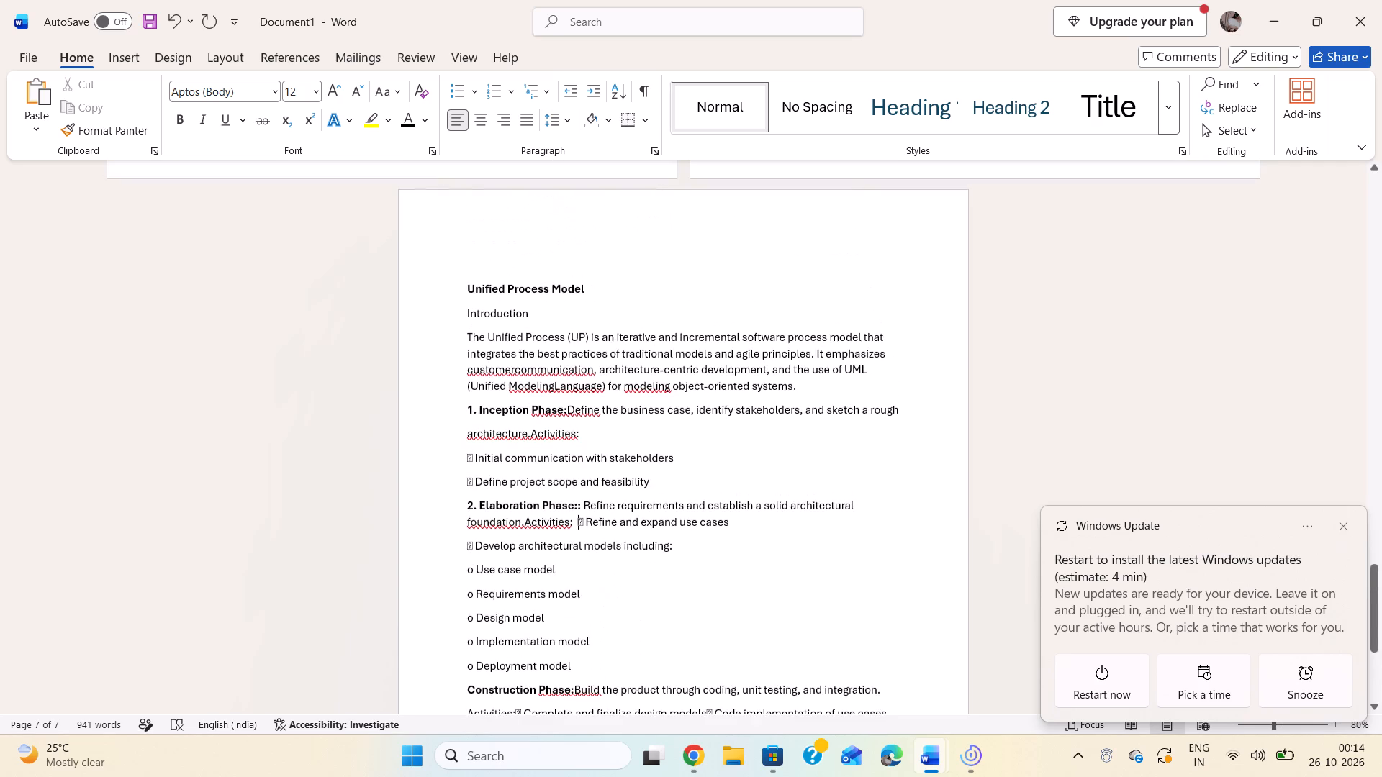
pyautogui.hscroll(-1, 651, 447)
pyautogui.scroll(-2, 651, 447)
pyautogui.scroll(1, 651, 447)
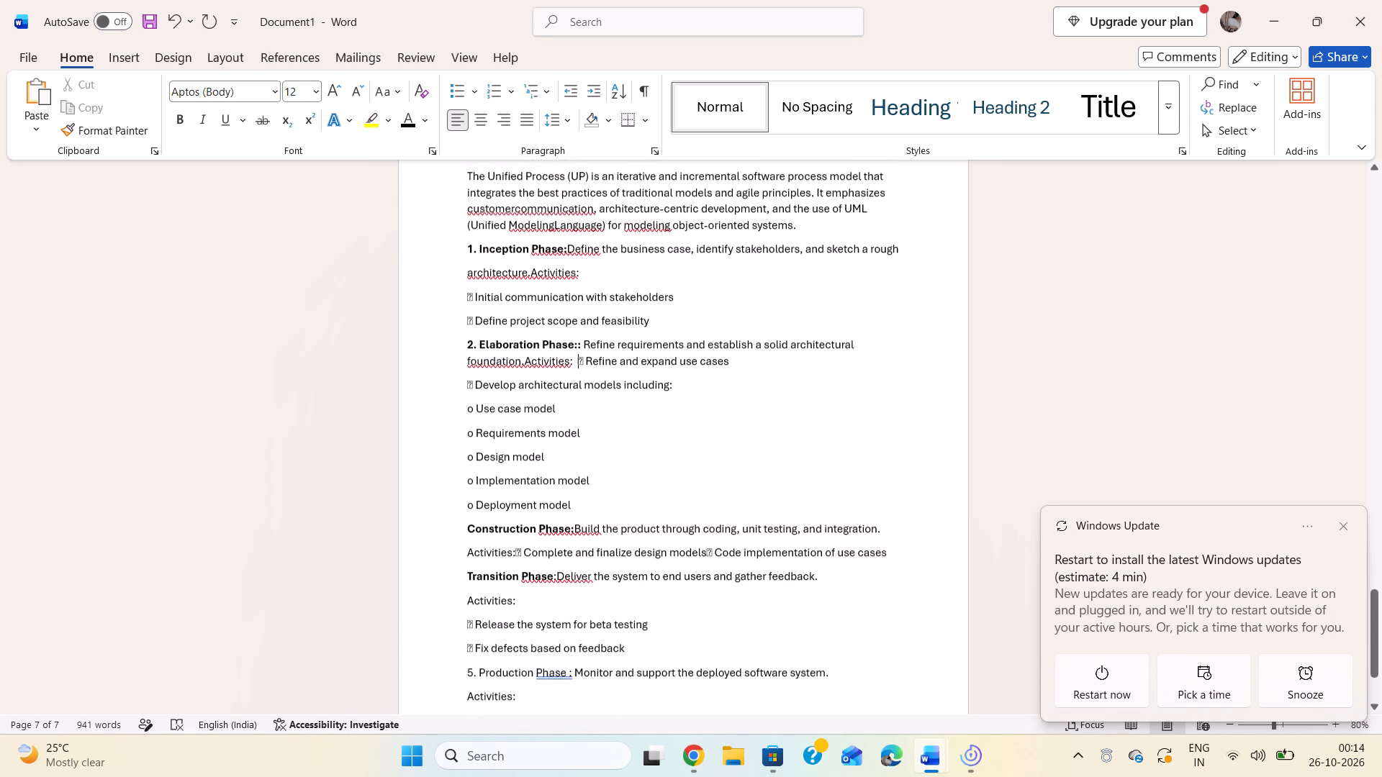
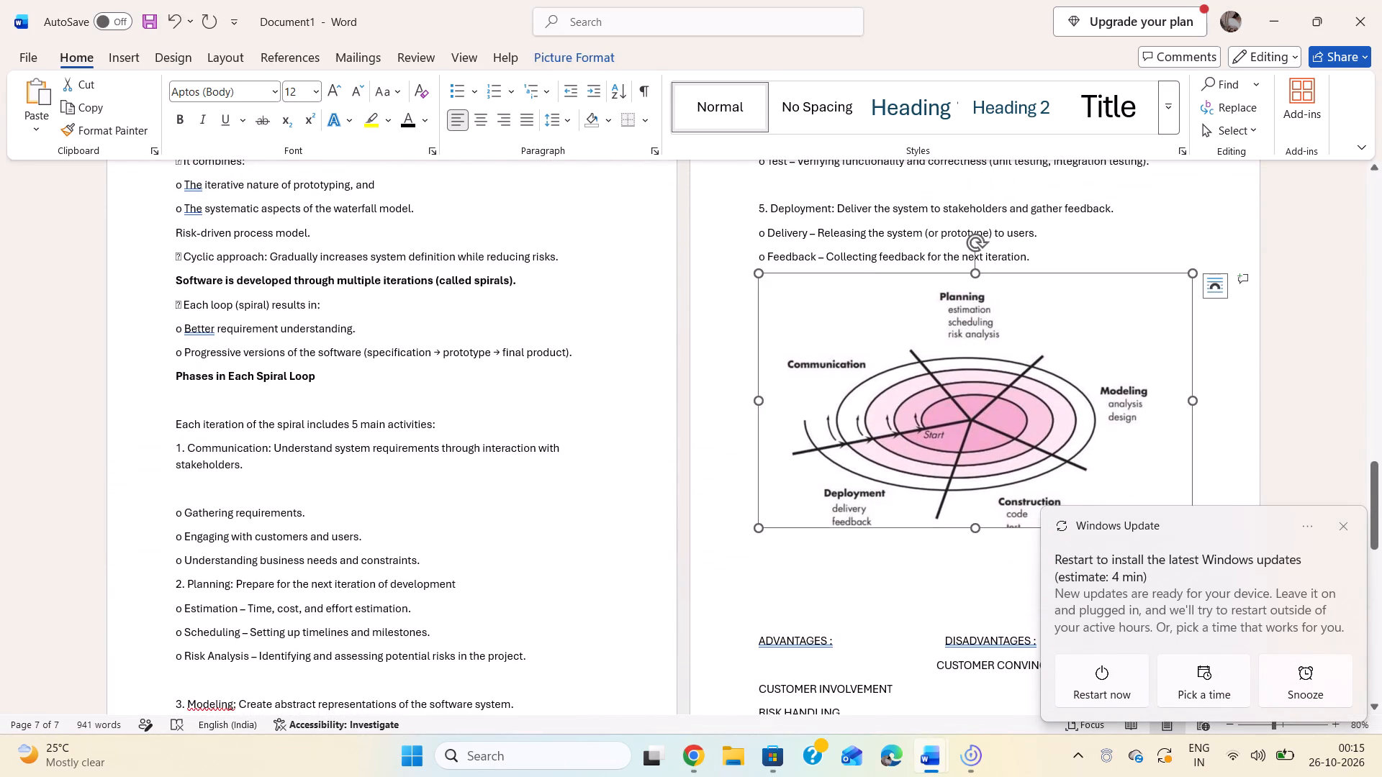
# Paste the copied Unified Process cycle diagram two lines below the "Provide maintenance and support" item at the document's end.
pyautogui.scroll(-10, 866, 494)
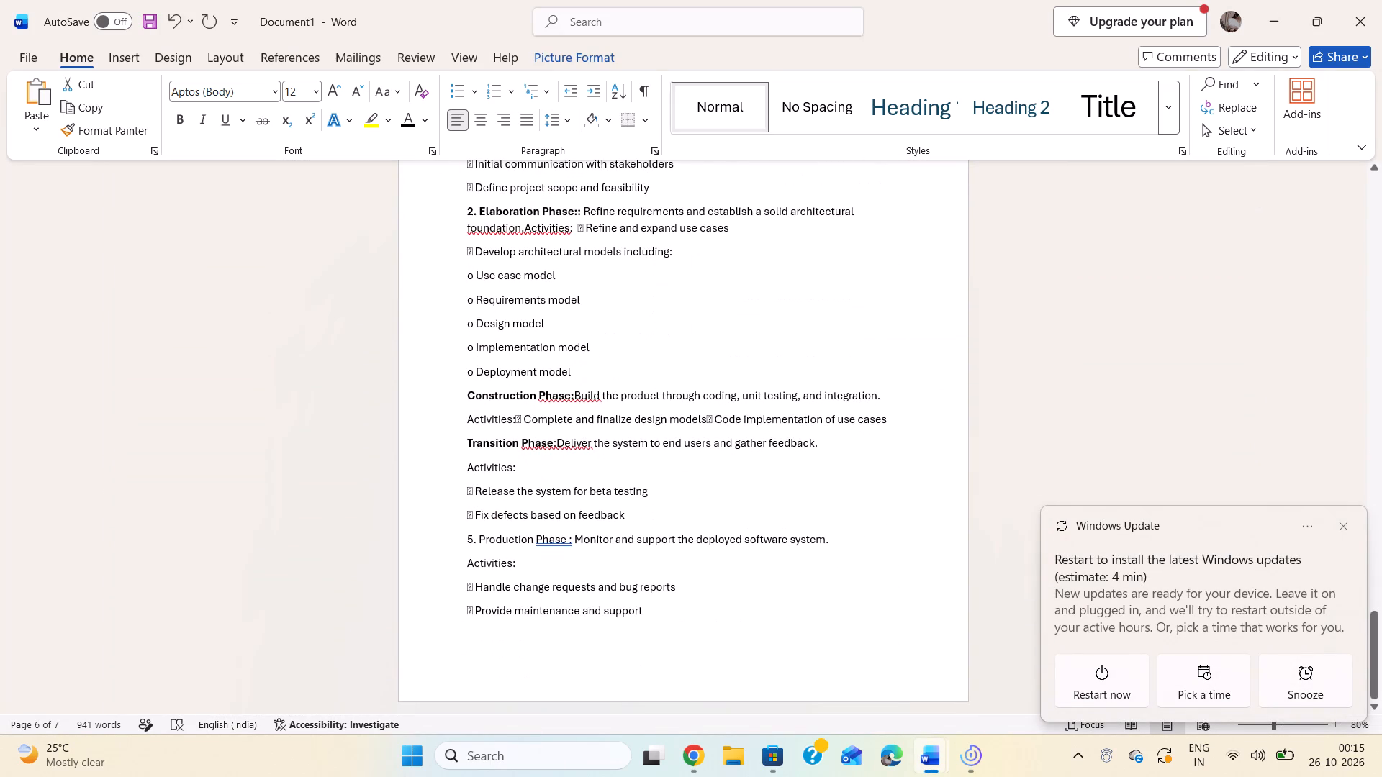
pyautogui.click(669, 611)
pyautogui.press('Return')
pyautogui.press('Return')
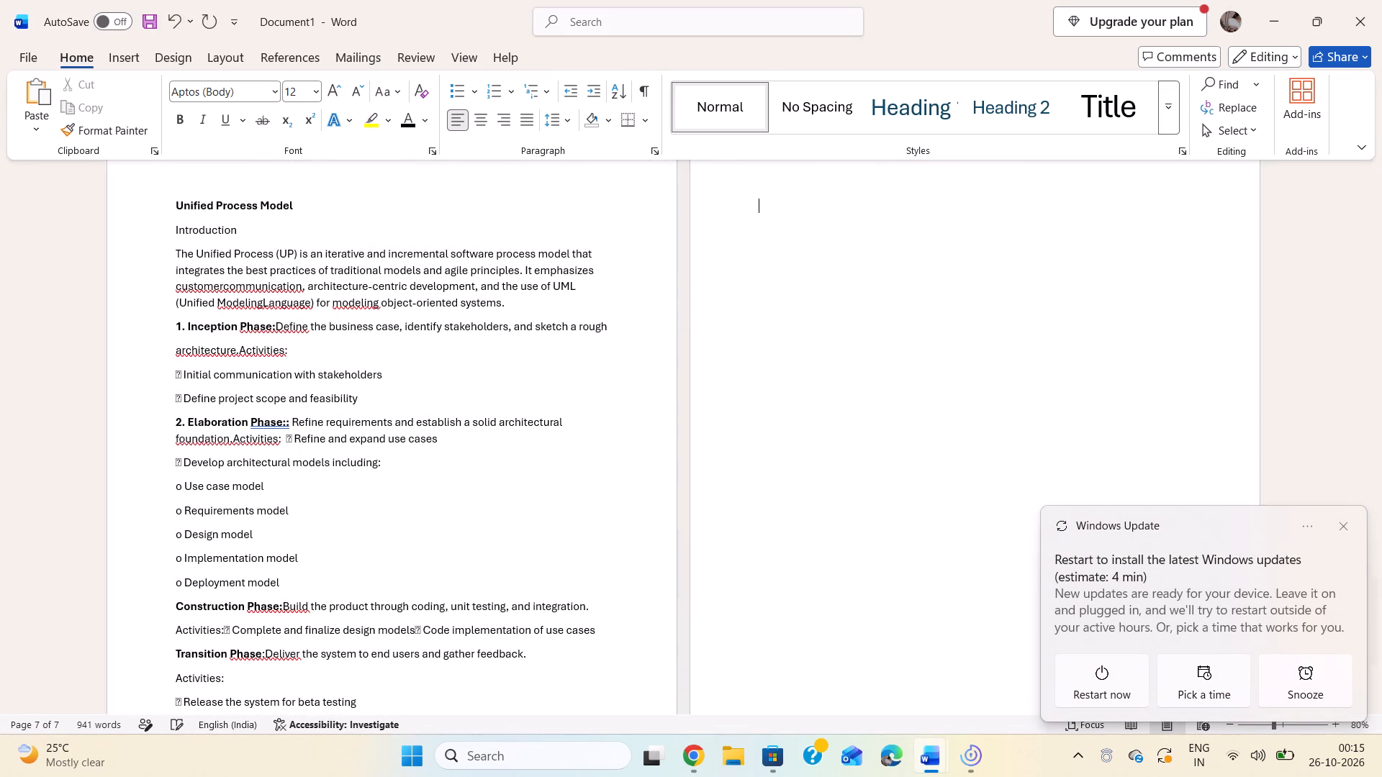
pyautogui.hotkey('ctrl', 'v')
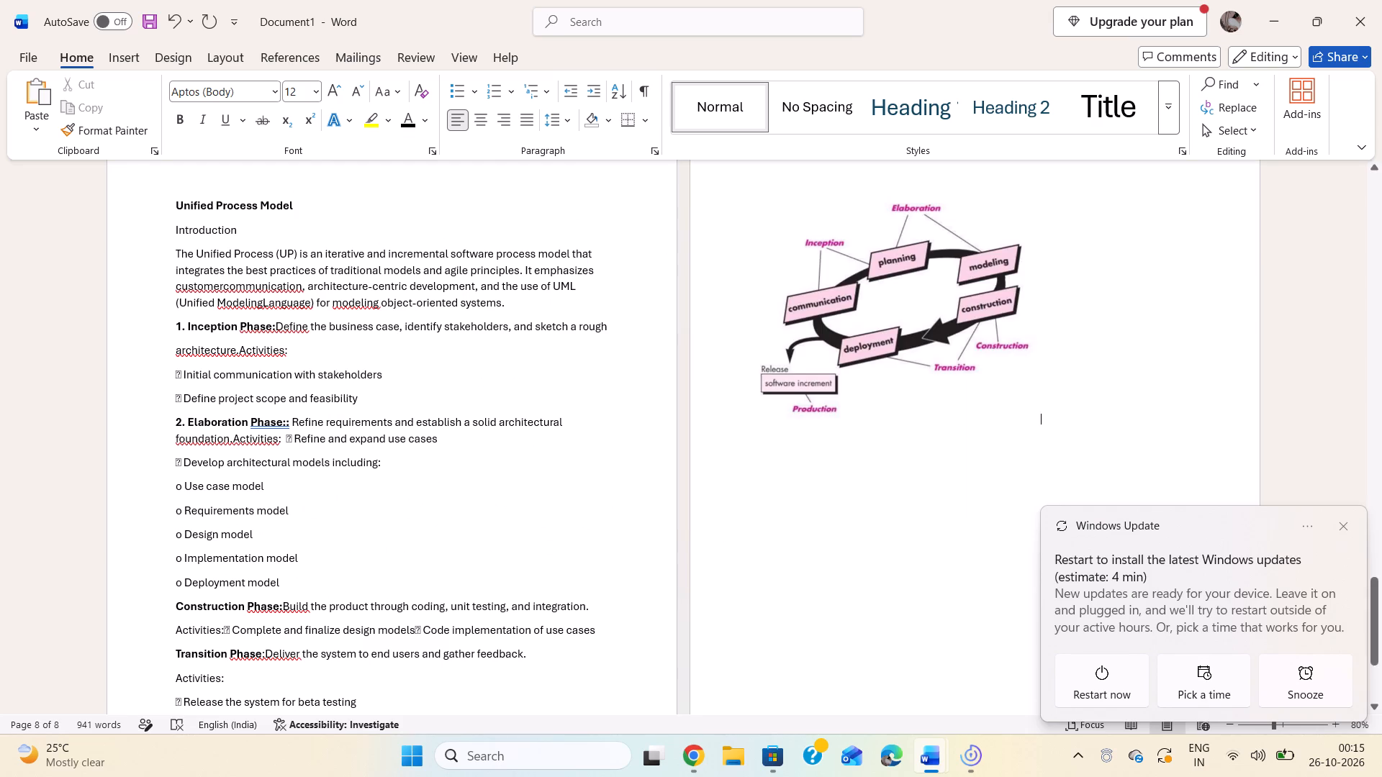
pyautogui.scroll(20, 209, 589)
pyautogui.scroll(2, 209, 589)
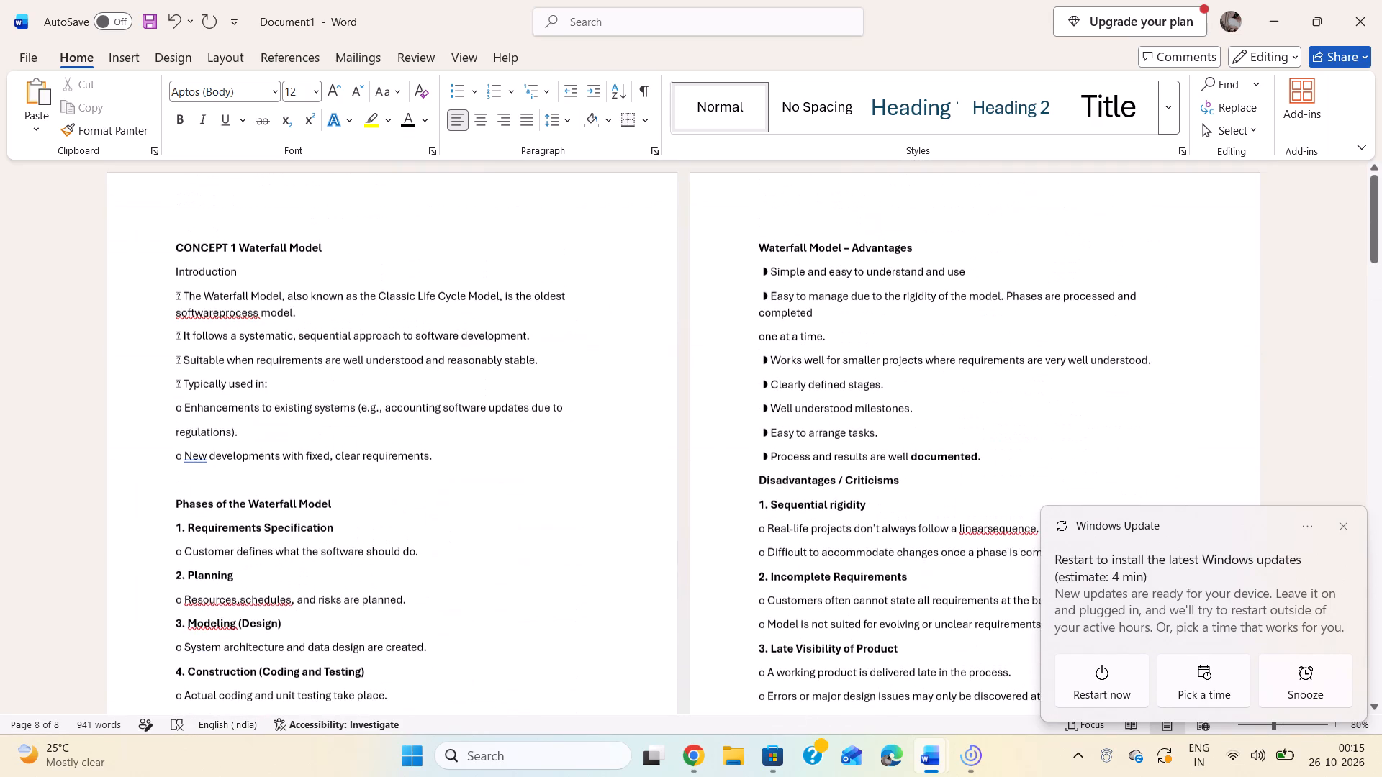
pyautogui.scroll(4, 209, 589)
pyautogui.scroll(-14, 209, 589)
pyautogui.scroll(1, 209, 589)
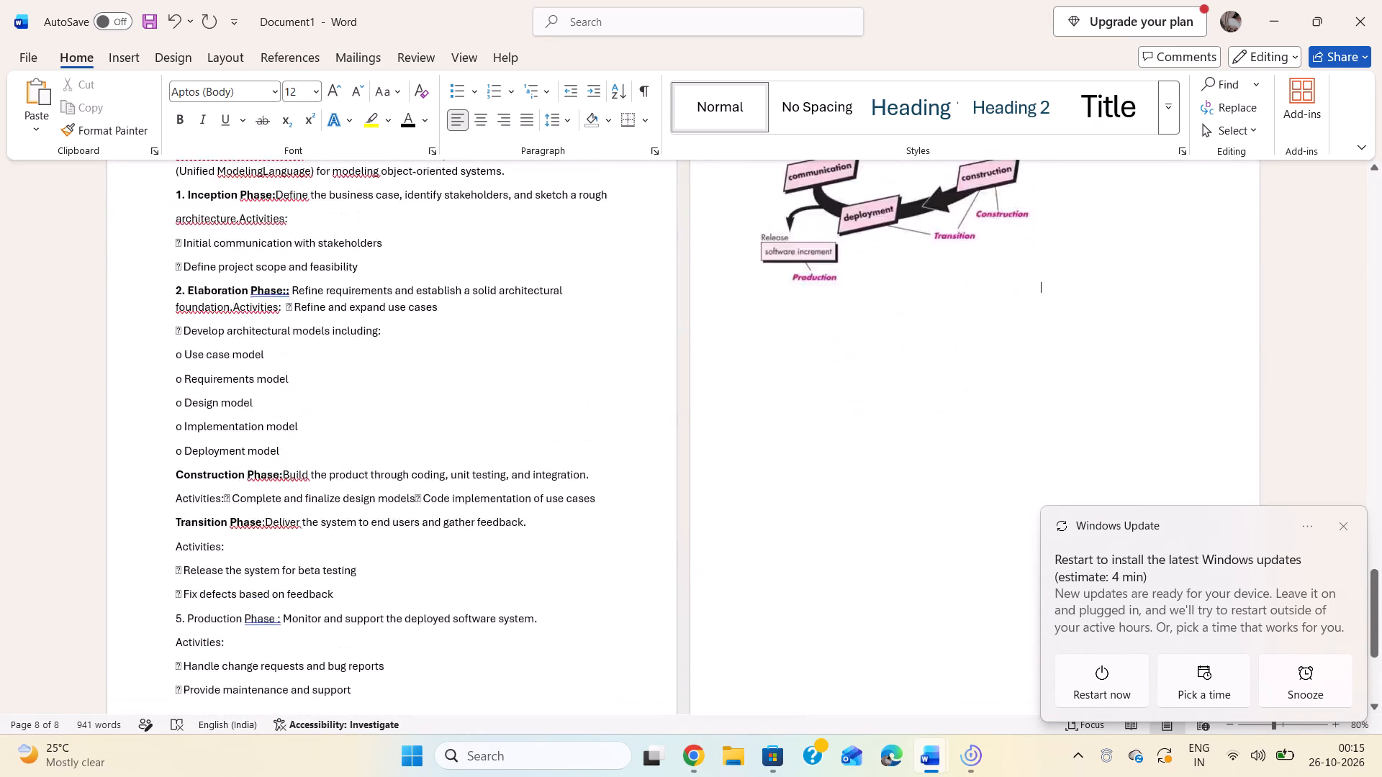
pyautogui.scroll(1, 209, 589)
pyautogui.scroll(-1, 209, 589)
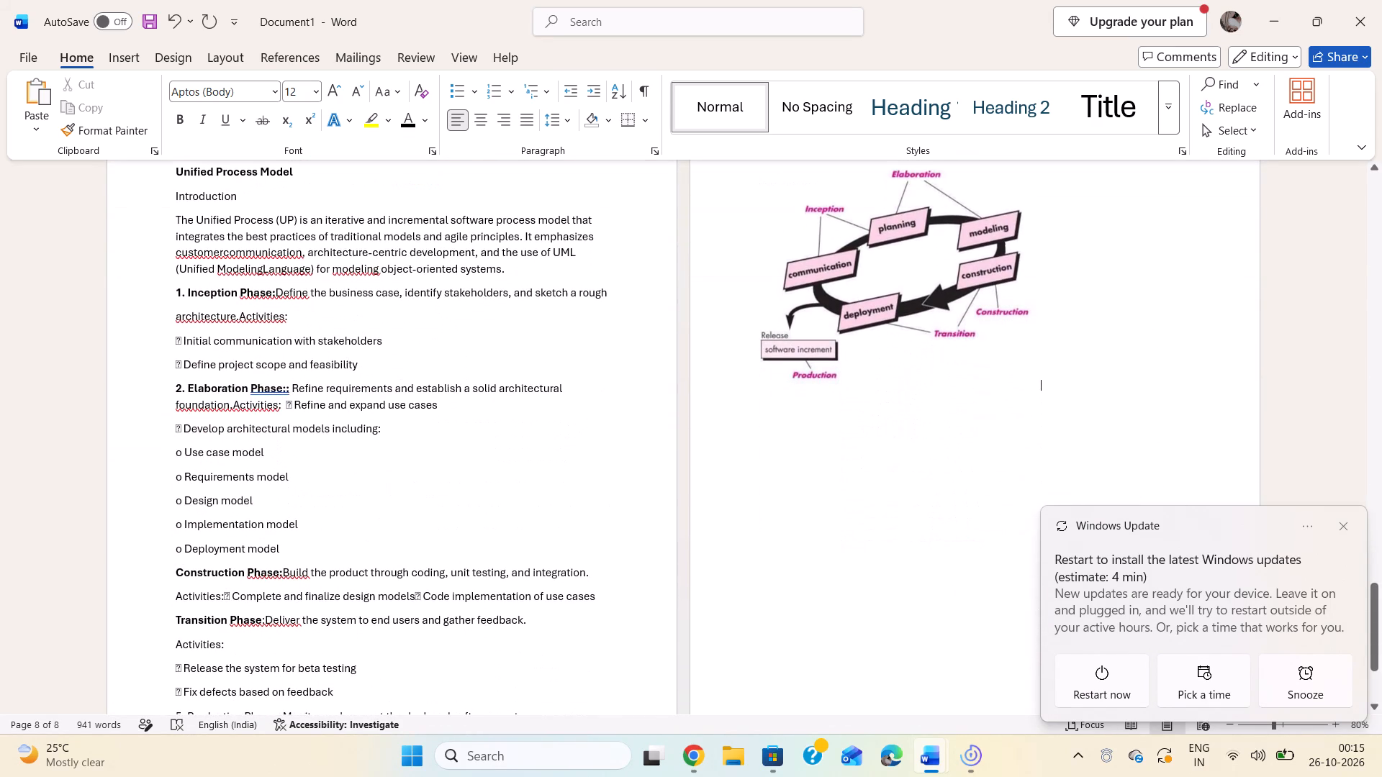
# Start turning on AutoSave for the document.
pyautogui.click(112, 25)
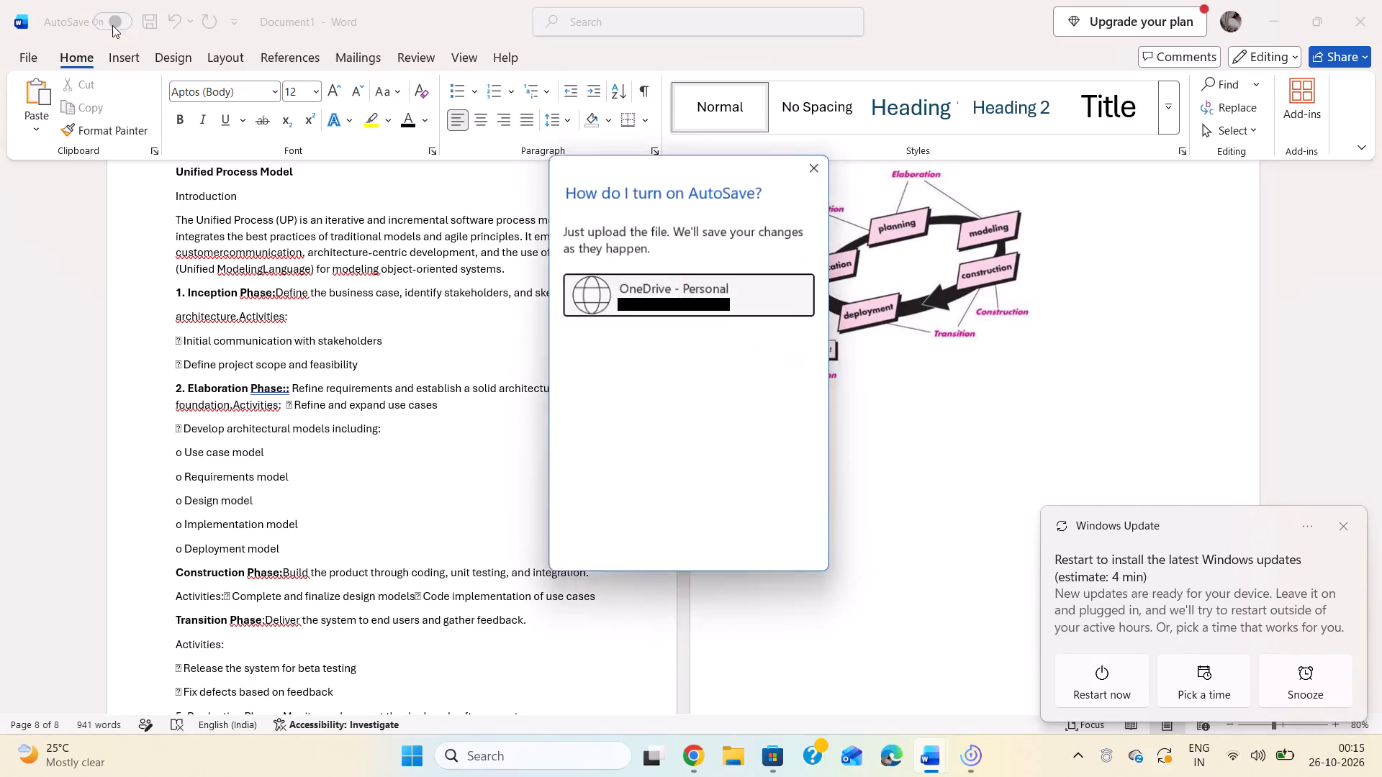
# Turn on AutoSave by uploading the document to the personal OneDrive, keeping the name Document1.
pyautogui.click(729, 304)
pyautogui.click(715, 424)
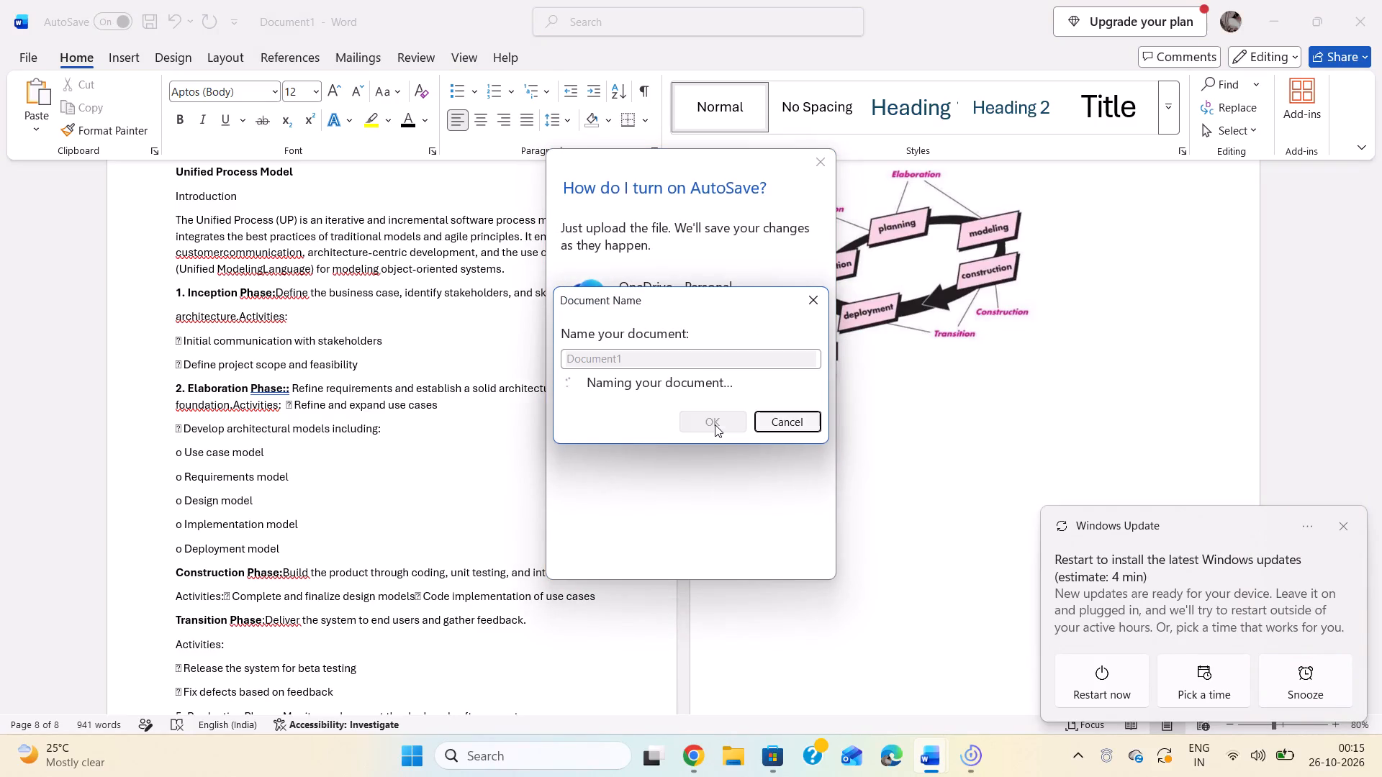
pyautogui.click(819, 158)
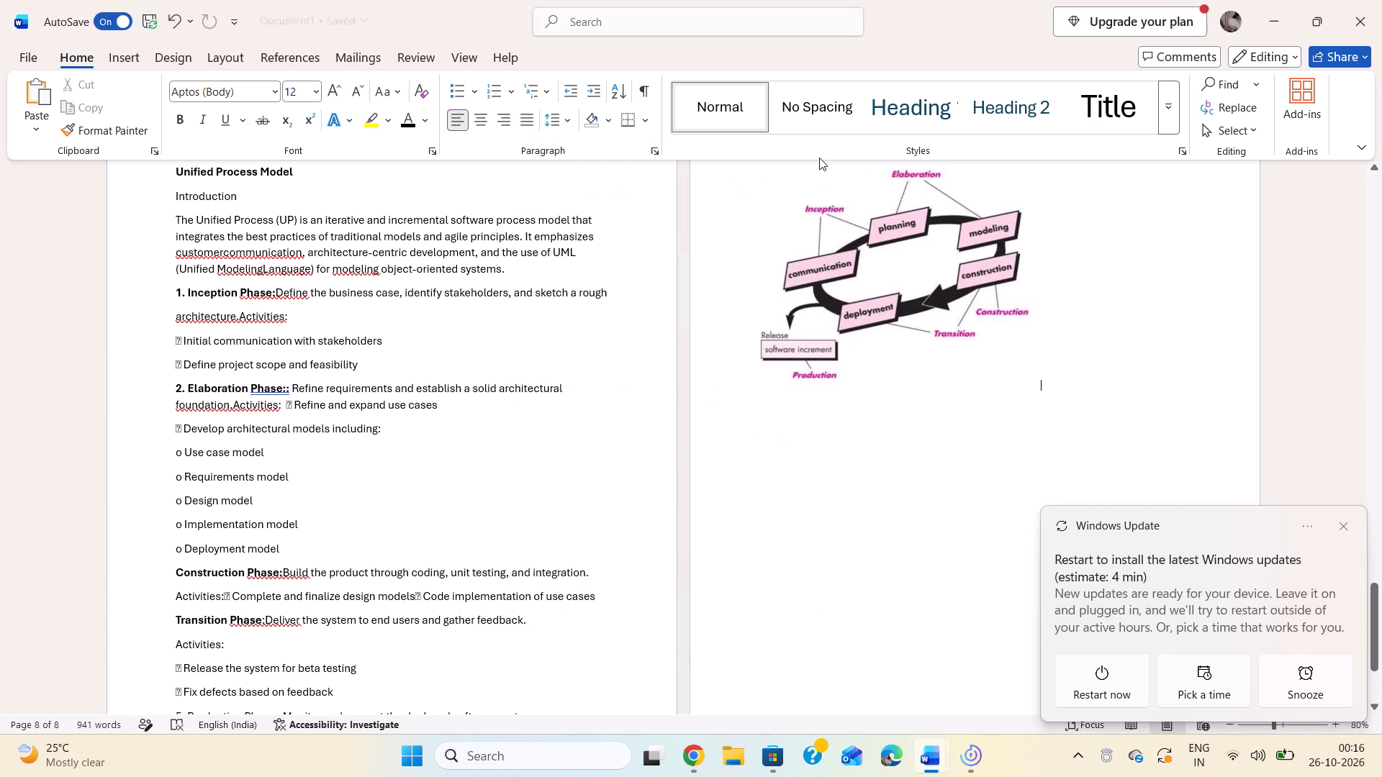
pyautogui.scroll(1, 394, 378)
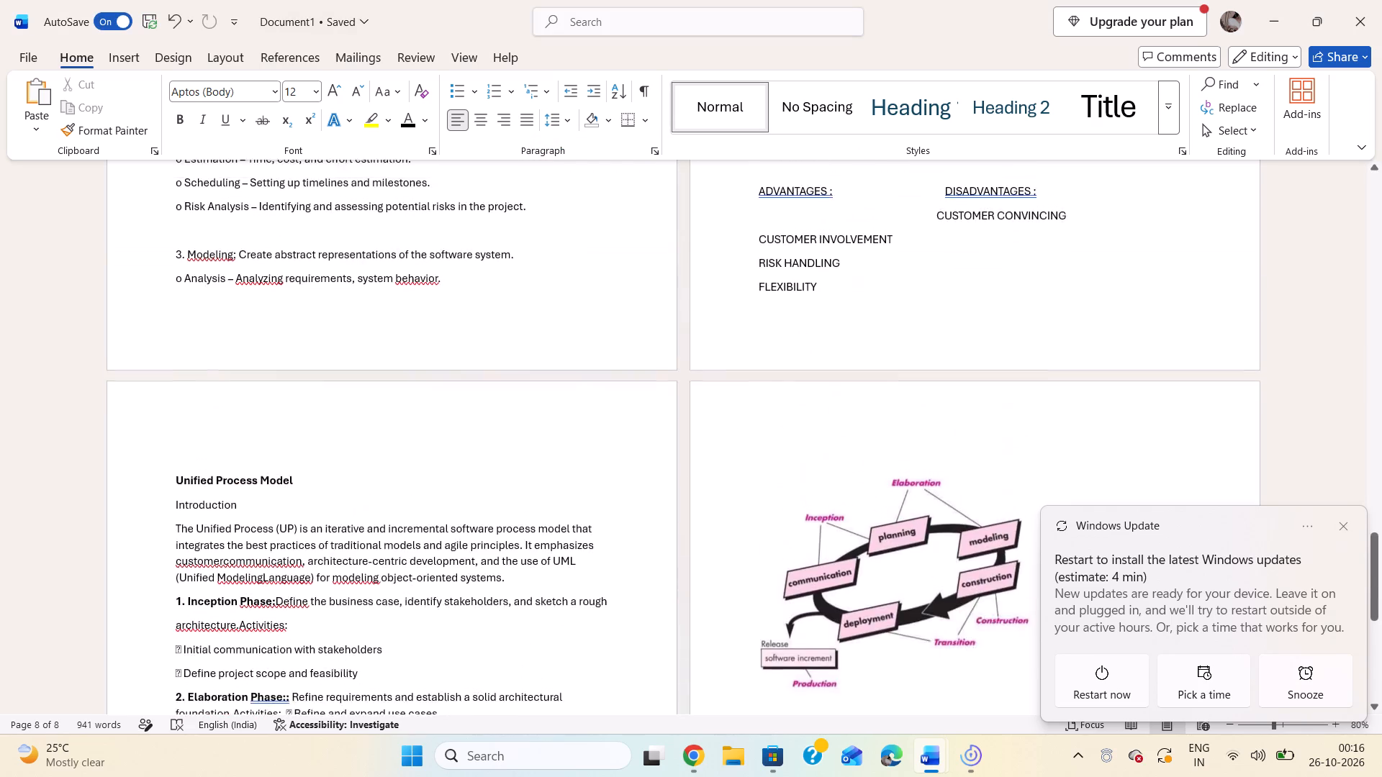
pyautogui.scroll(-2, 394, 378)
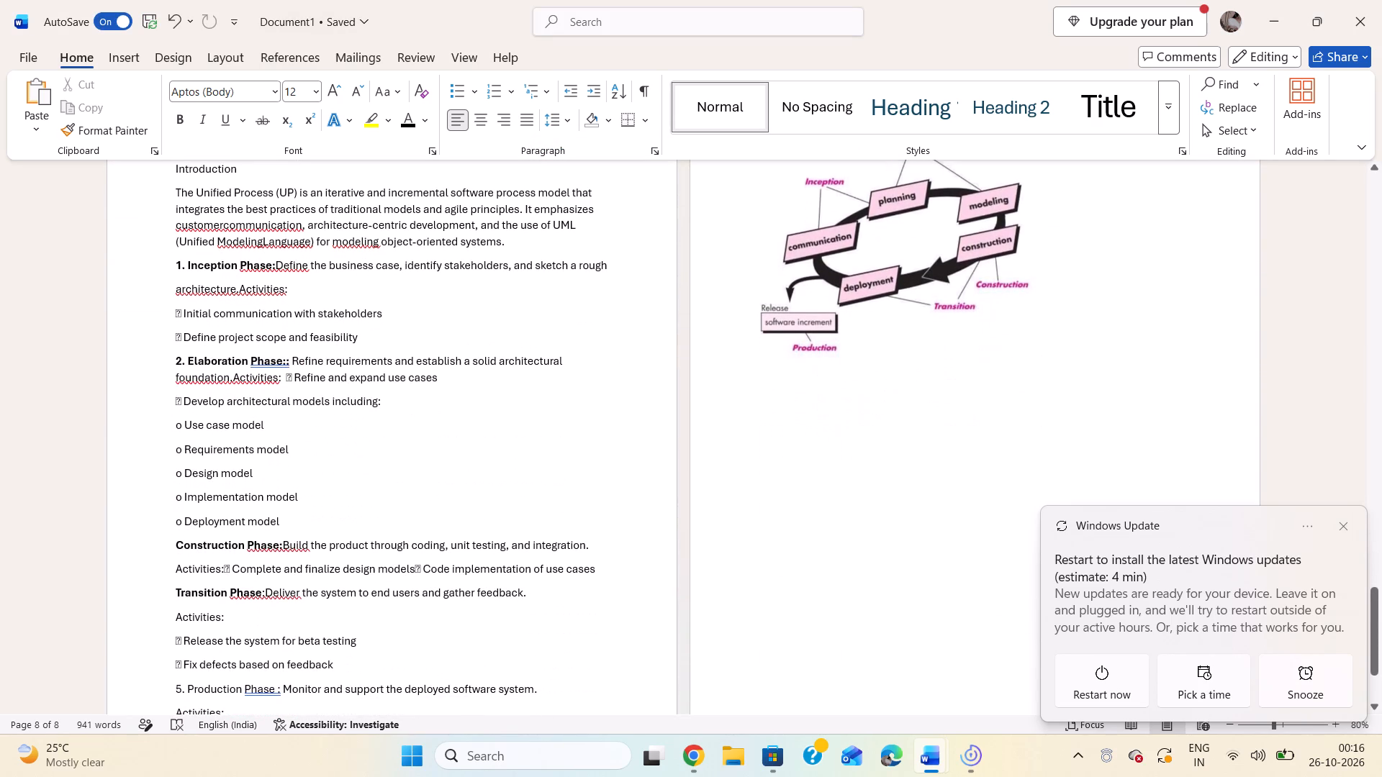
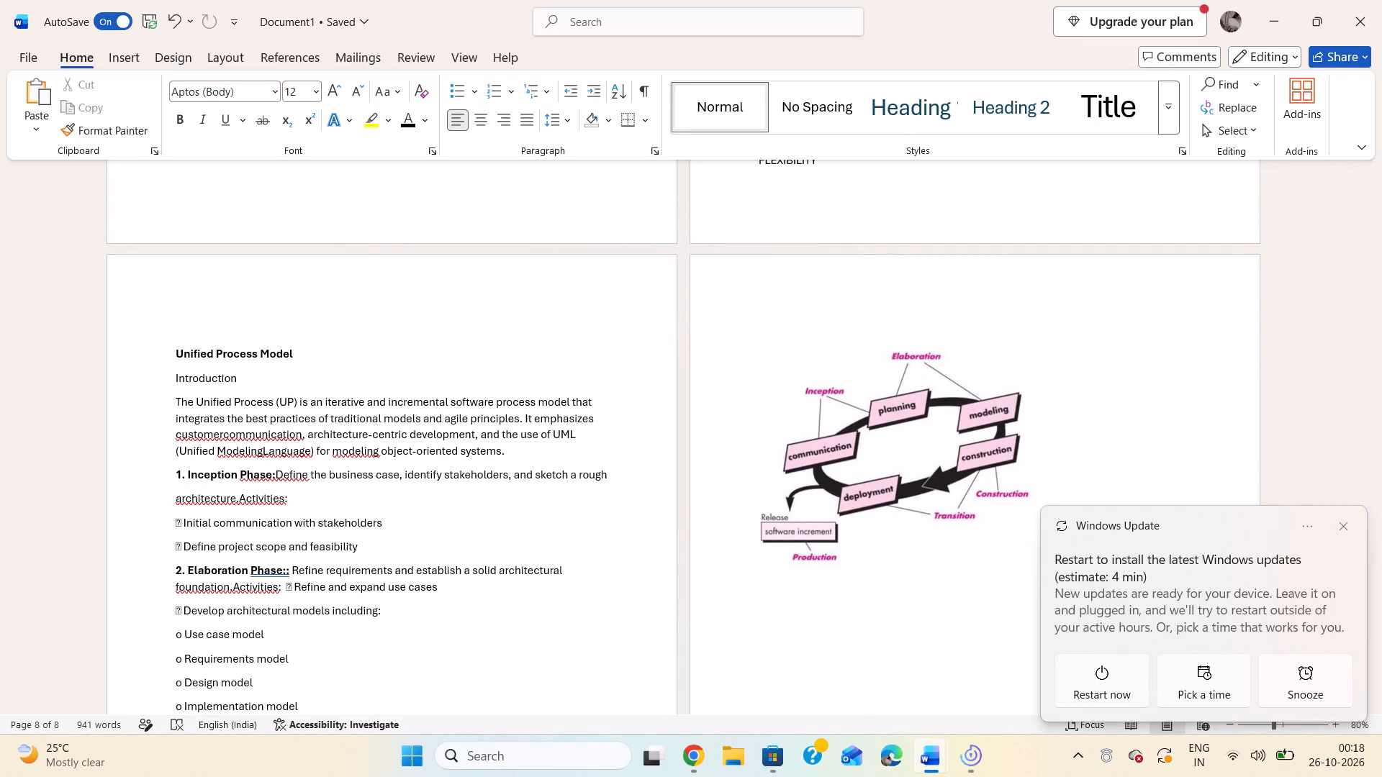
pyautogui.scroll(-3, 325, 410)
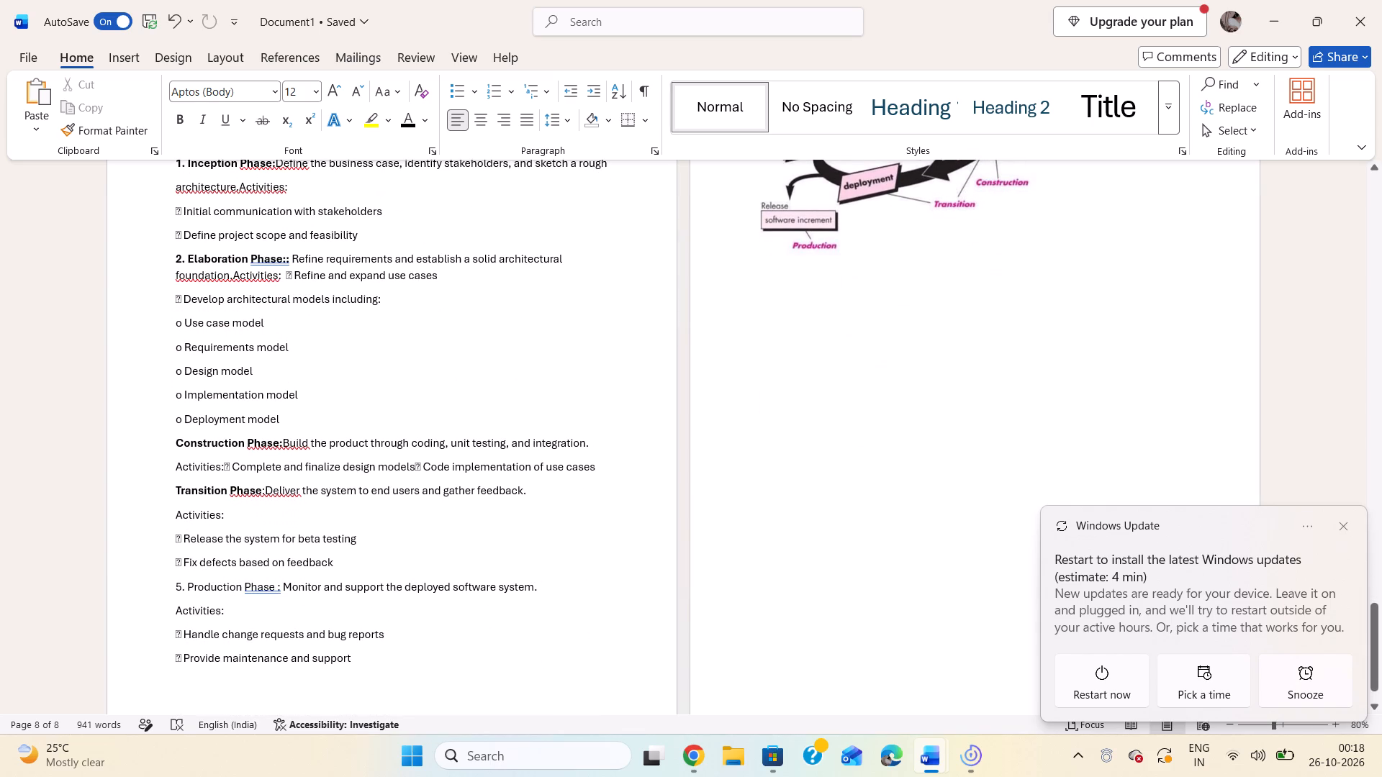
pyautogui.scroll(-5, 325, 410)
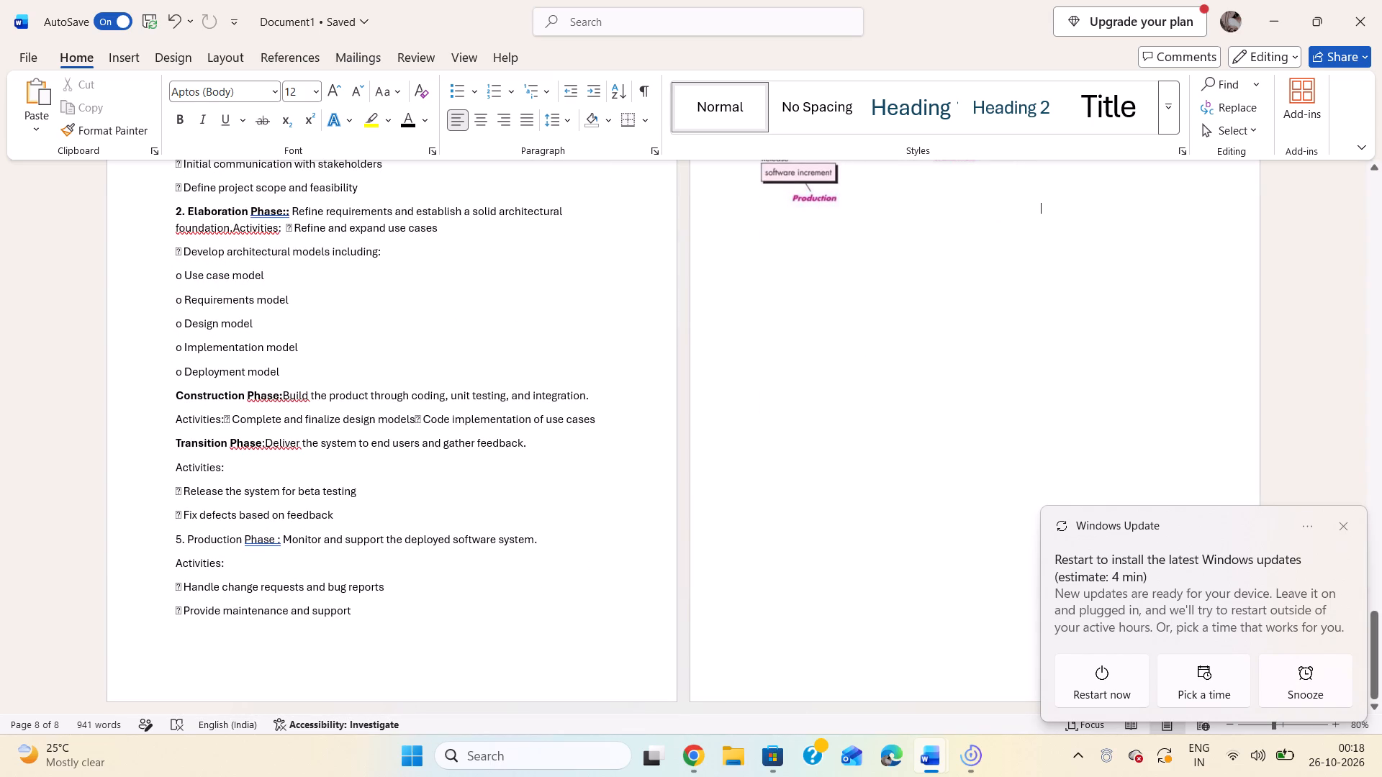
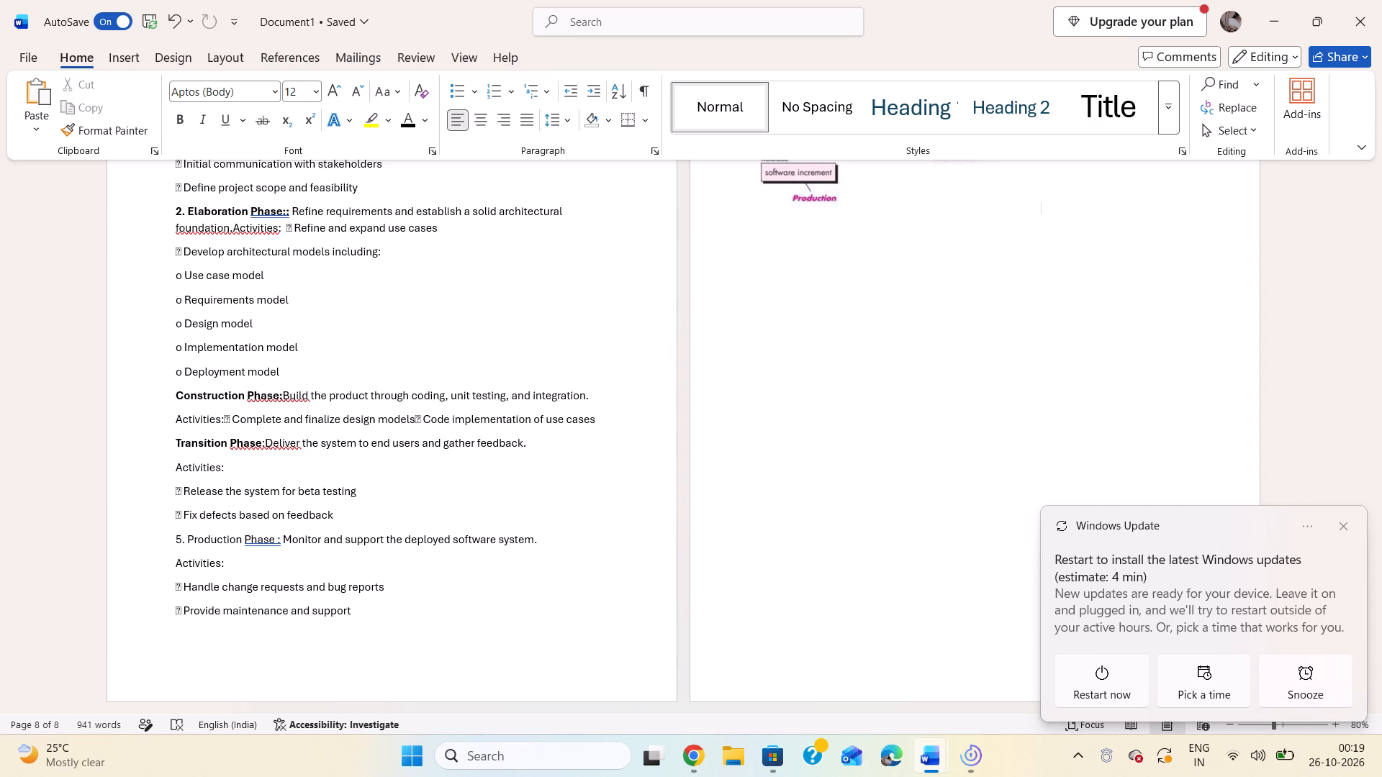
# Review the compiled notes from the Waterfall Model through the V, Incremental and Spiral models to the Unified Process Model pages.
pyautogui.scroll(-1, 199, 422)
pyautogui.scroll(1, 764, 388)
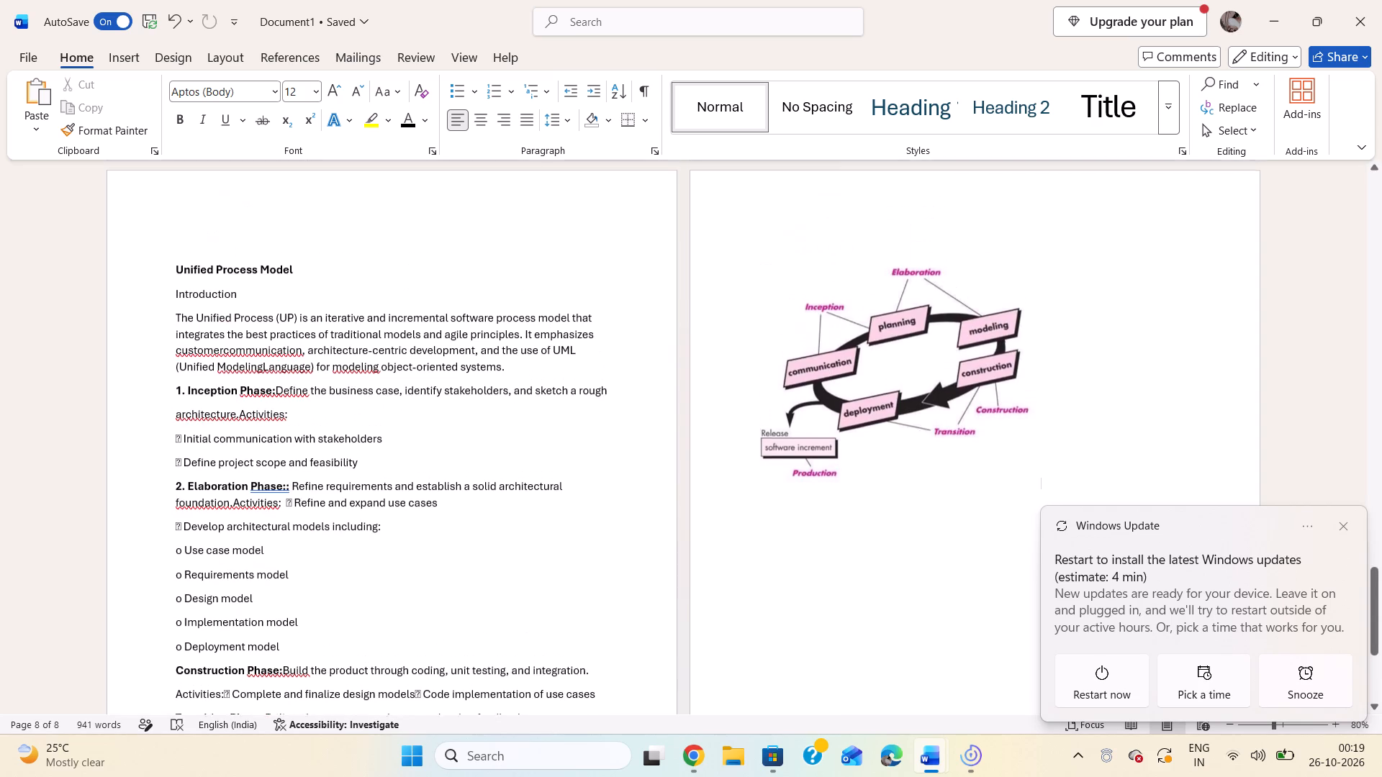
pyautogui.scroll(-6, 320, 390)
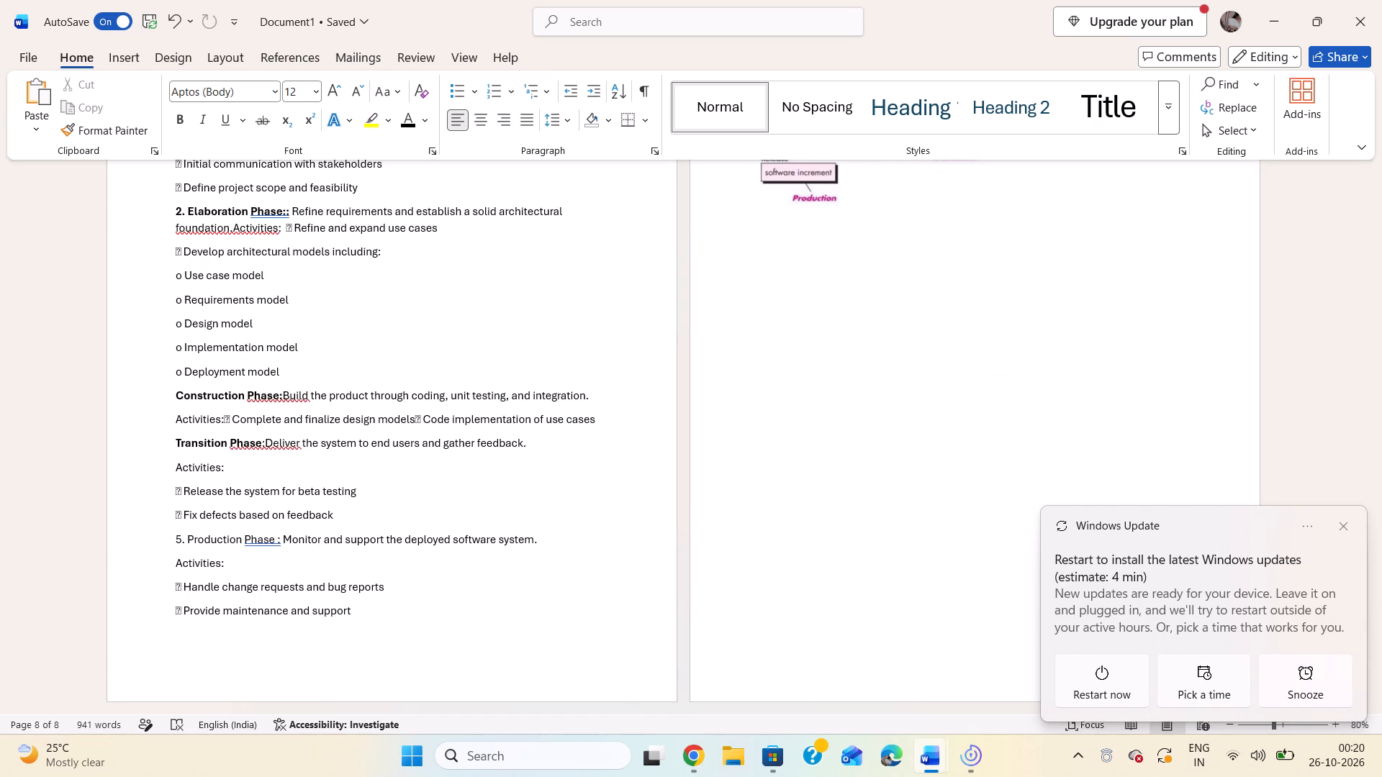
pyautogui.scroll(9, 220, 381)
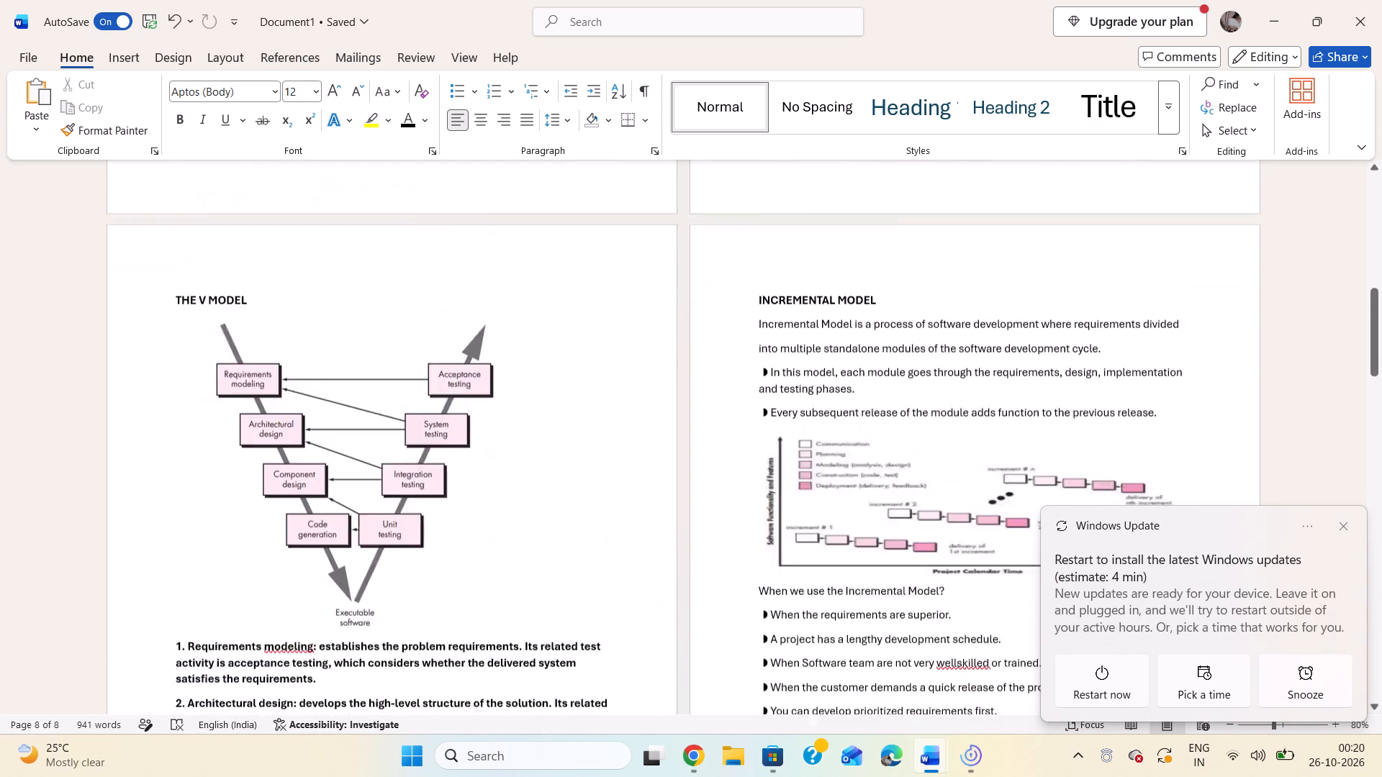
pyautogui.scroll(4, 220, 381)
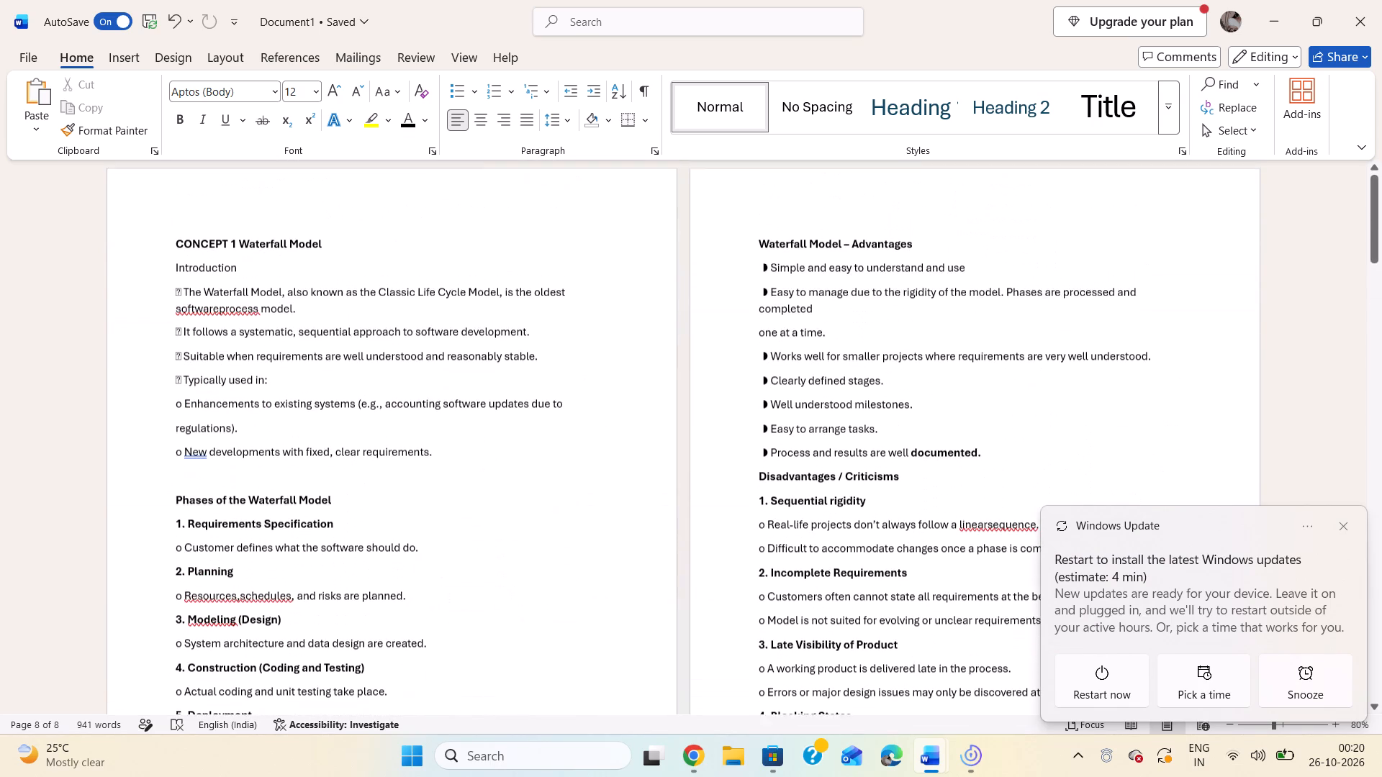
pyautogui.scroll(3, 220, 381)
pyautogui.scroll(-1, 220, 381)
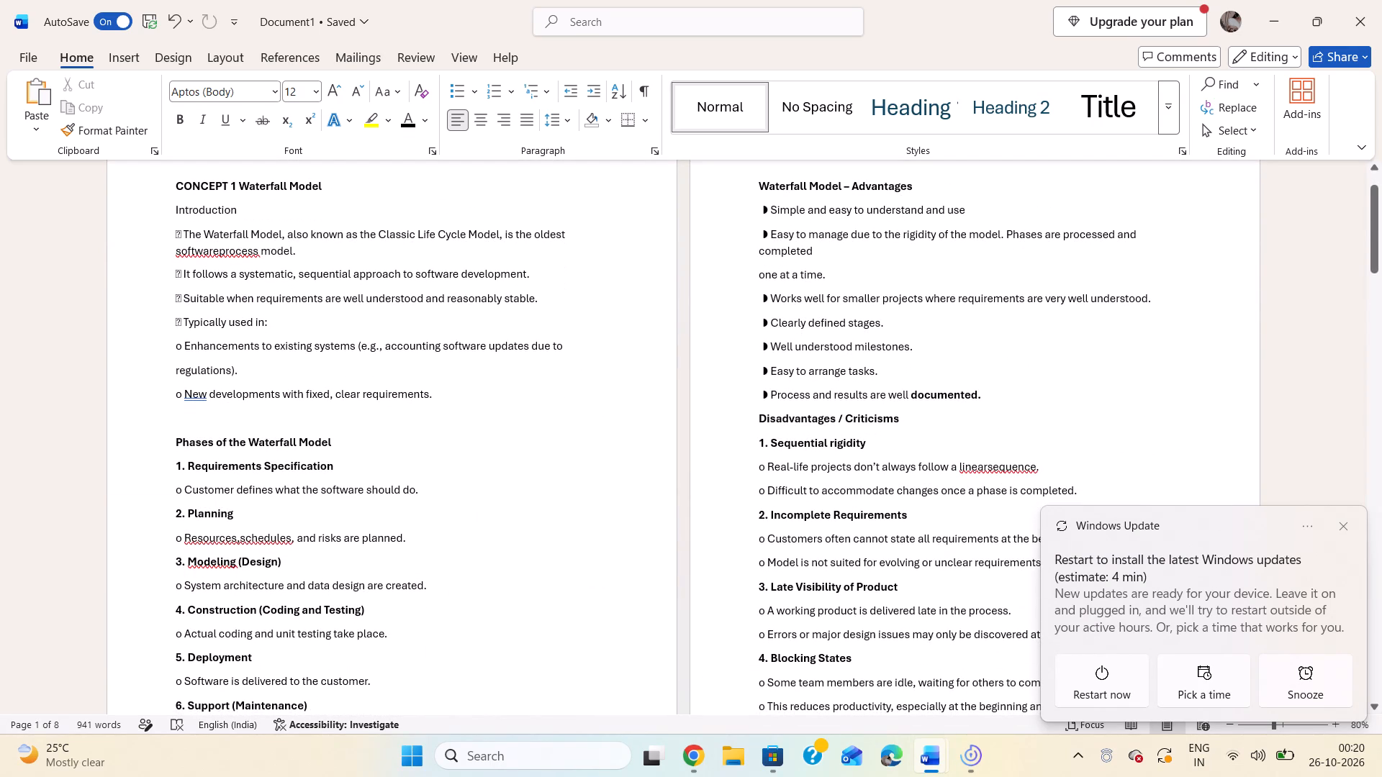
pyautogui.scroll(-1, 220, 381)
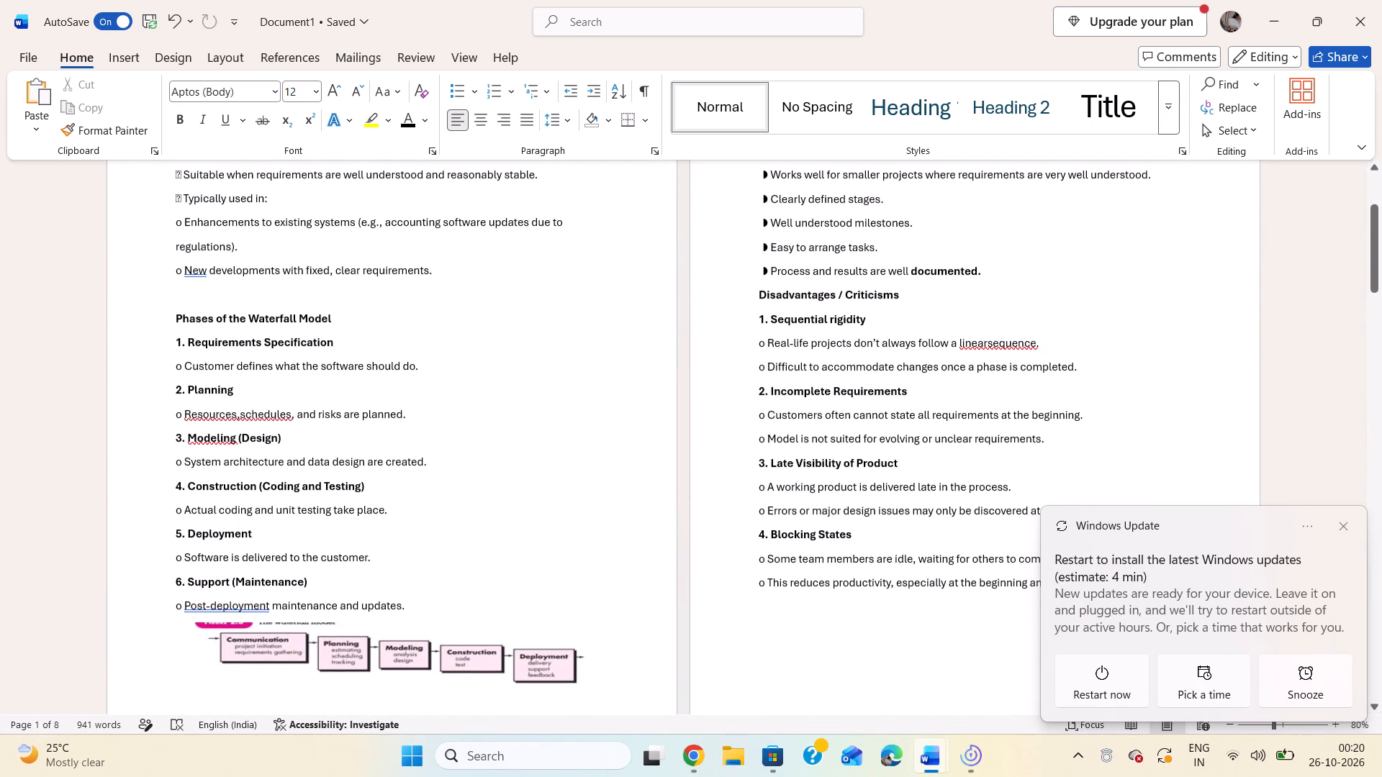
pyautogui.scroll(1, 220, 381)
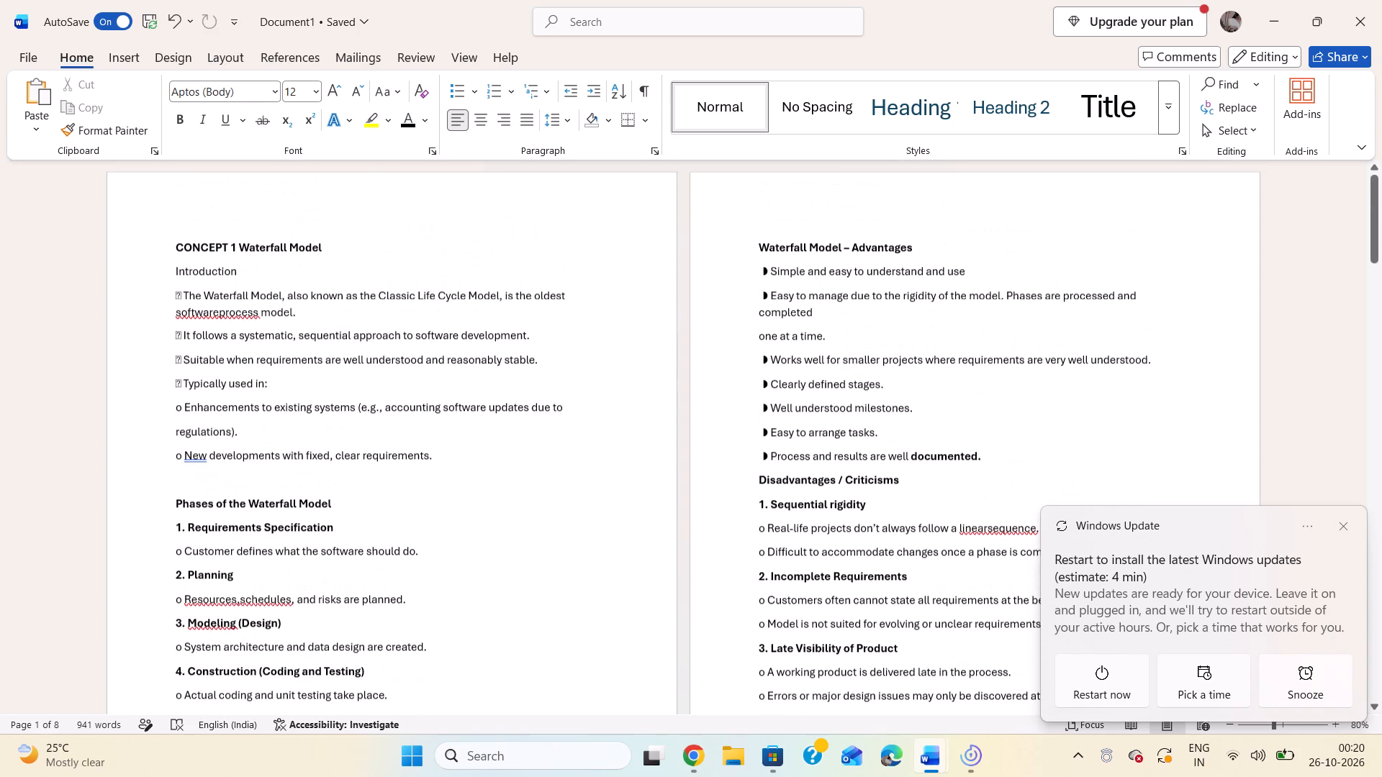
pyautogui.scroll(-3, 220, 381)
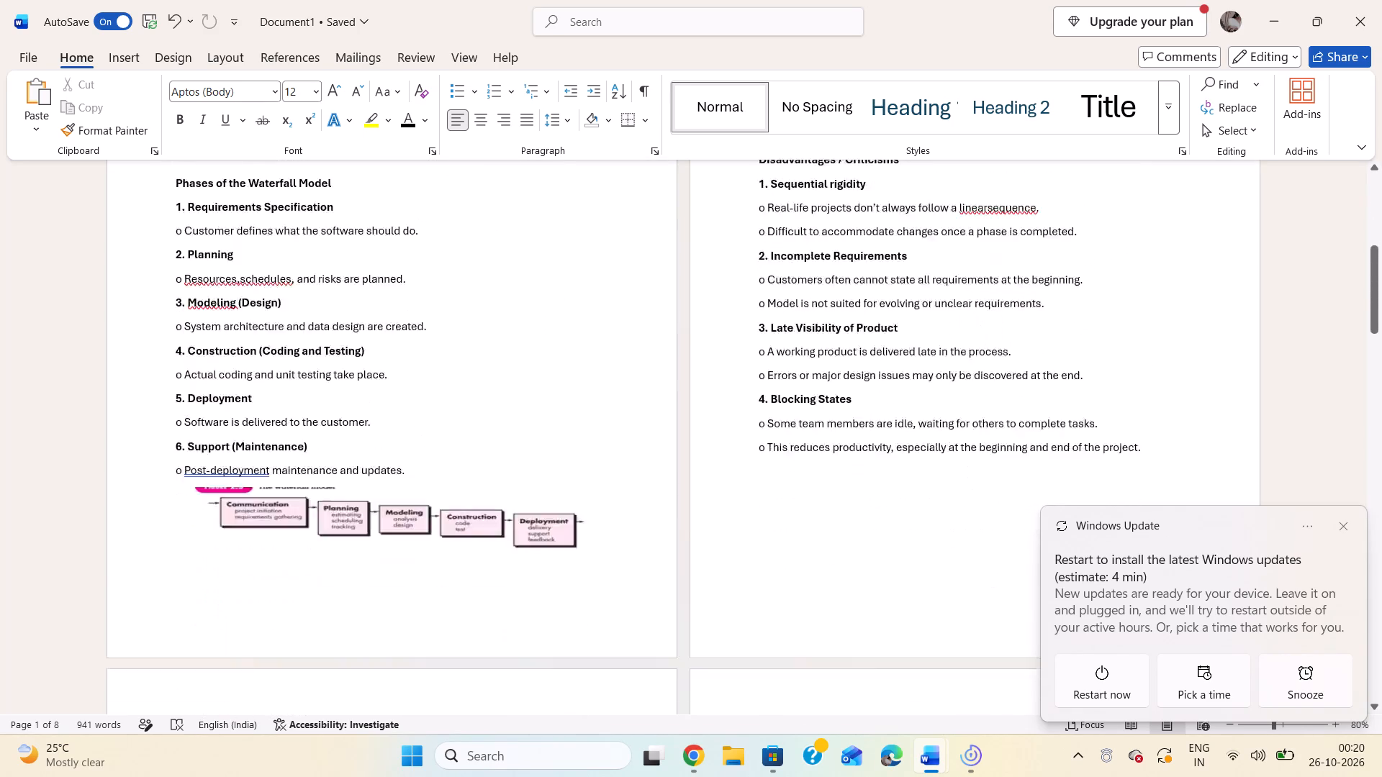
pyautogui.scroll(-4, 220, 381)
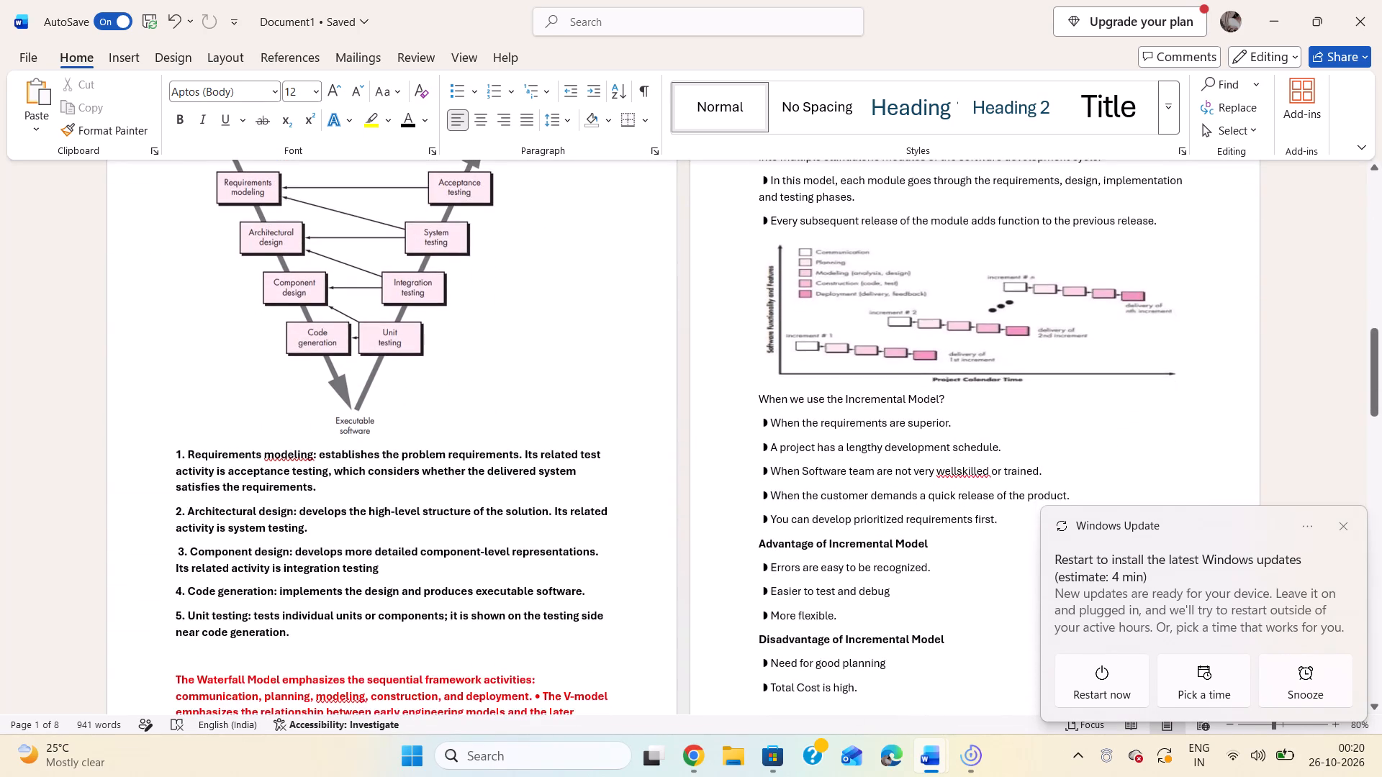
pyautogui.scroll(1, 220, 381)
pyautogui.scroll(-5, 220, 381)
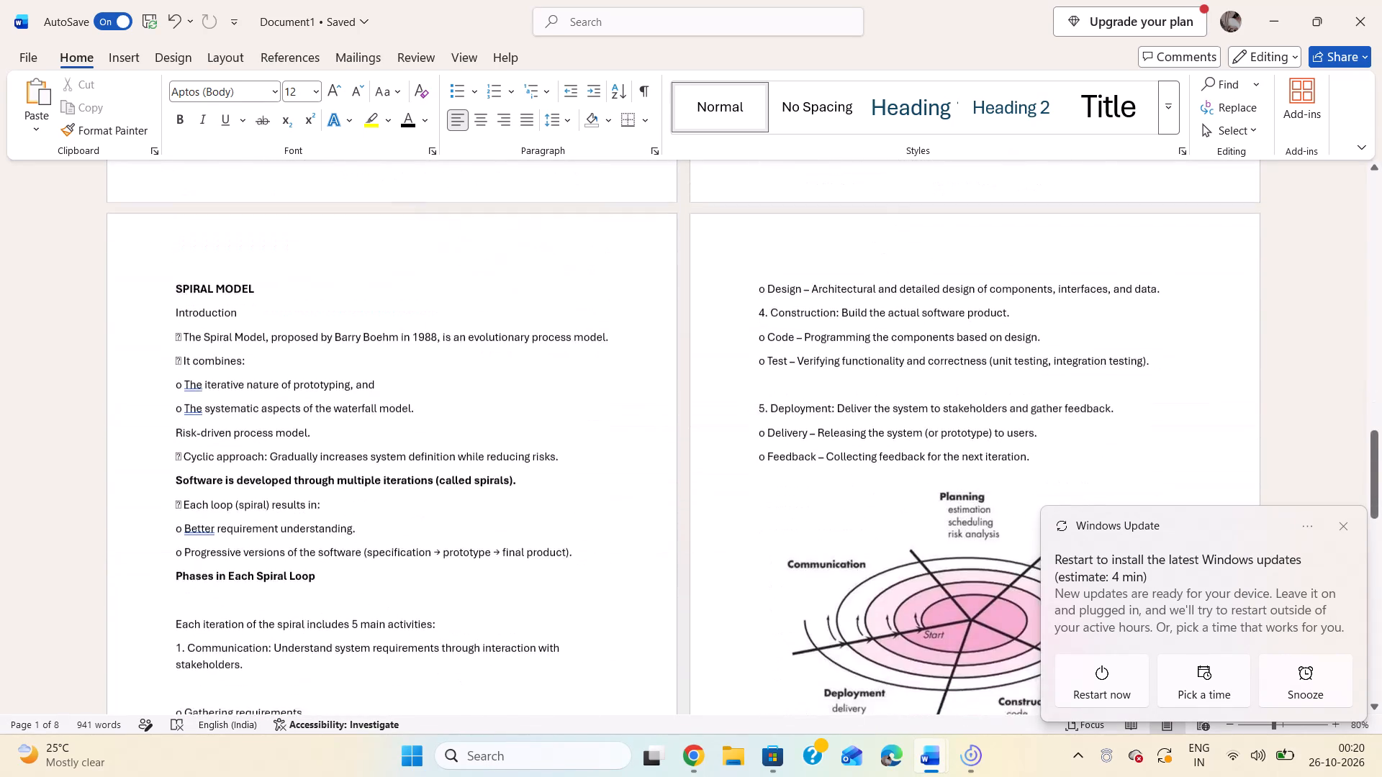
pyautogui.scroll(-4, 220, 381)
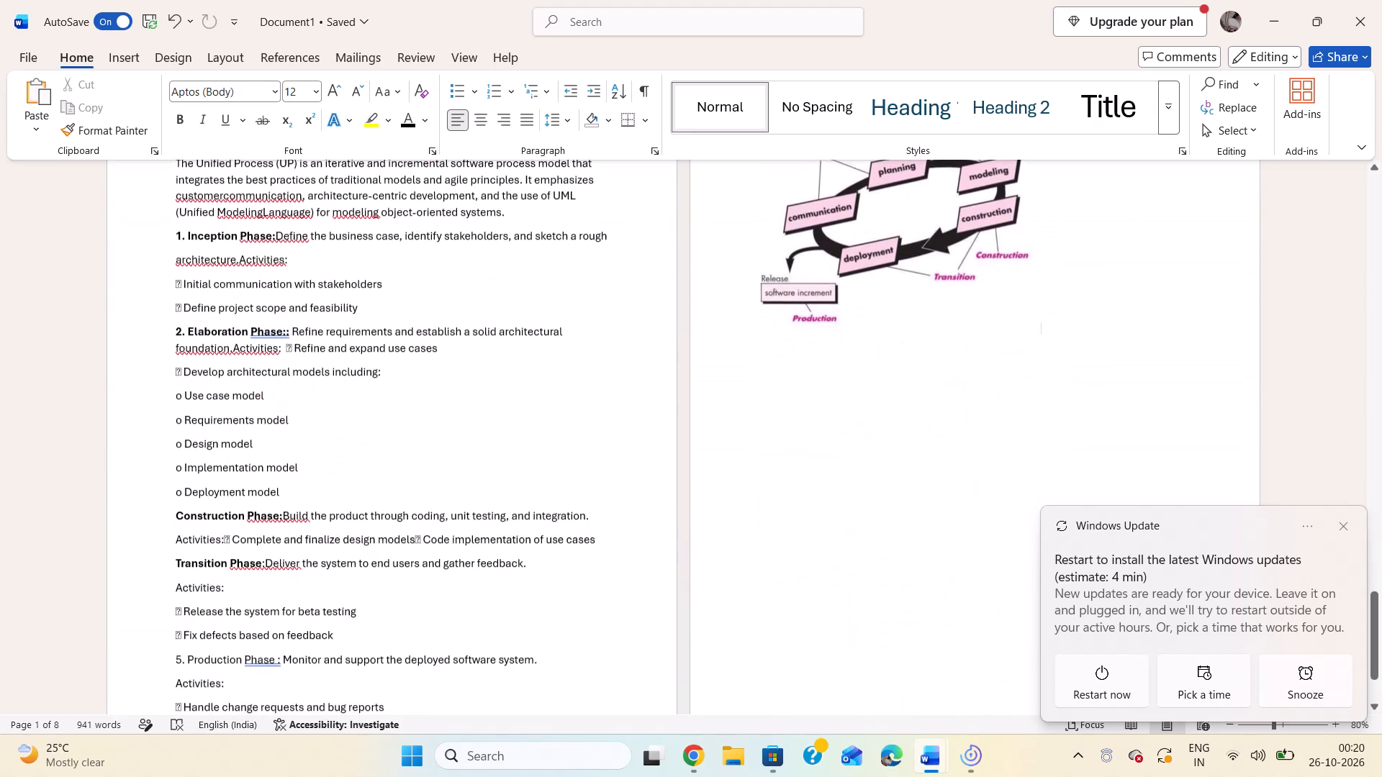
pyautogui.scroll(-1, 220, 381)
pyautogui.scroll(1, 220, 381)
pyautogui.scroll(-2, 220, 381)
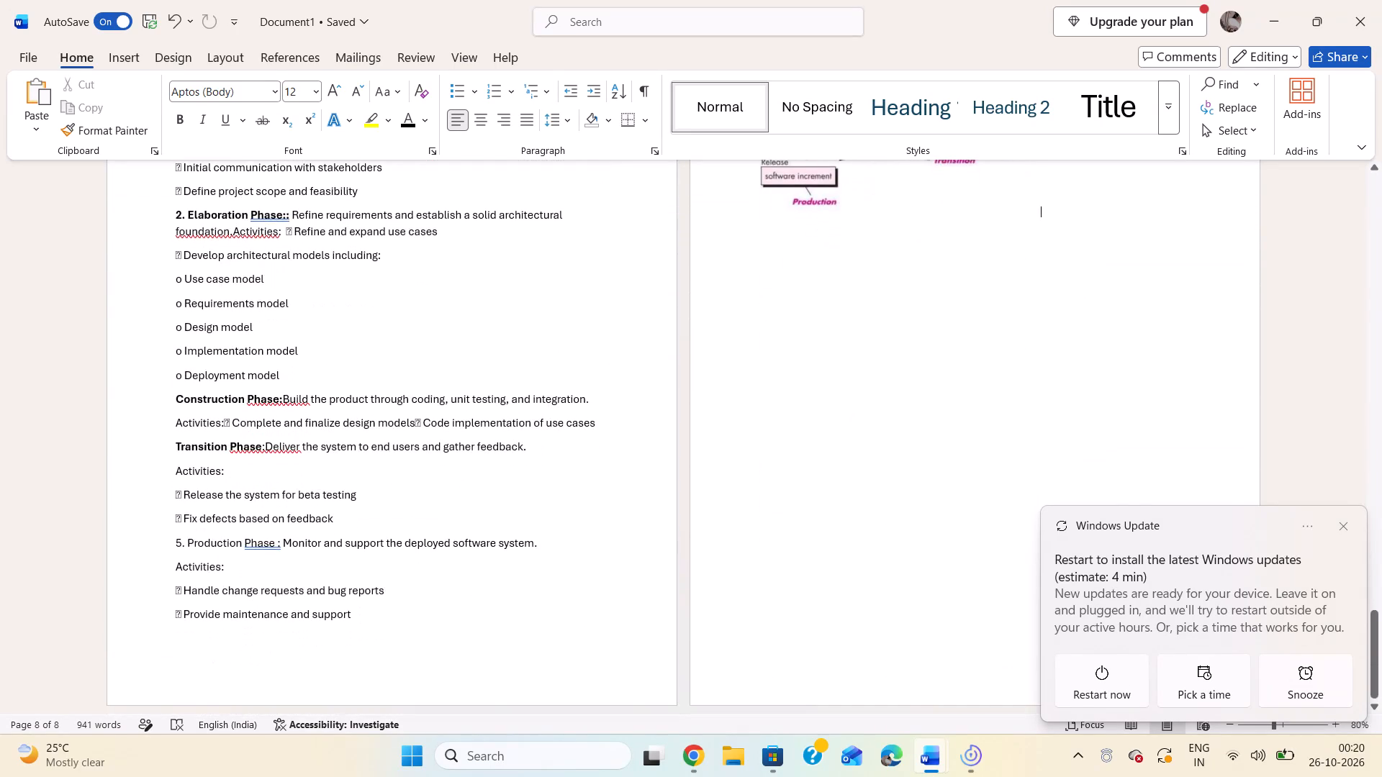
pyautogui.hscroll(1, 220, 381)
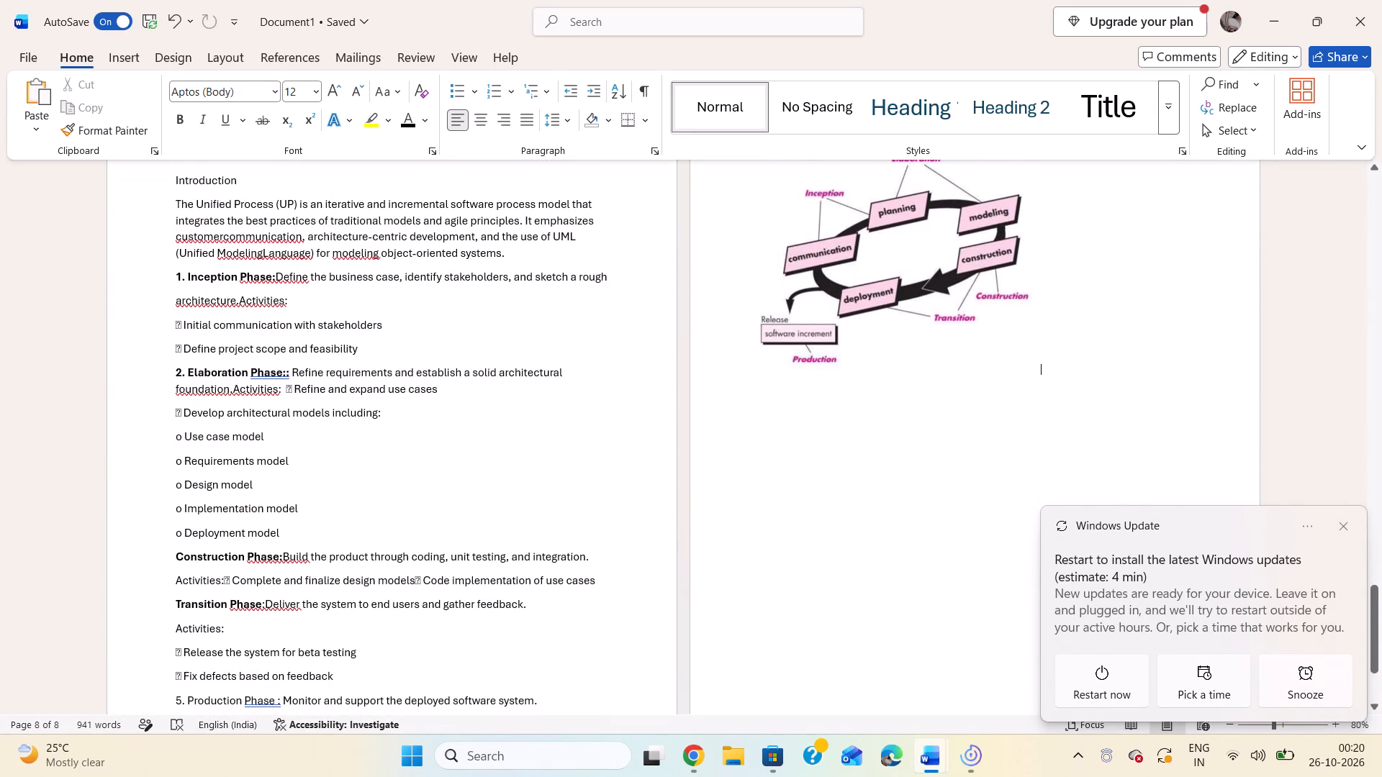
pyautogui.scroll(-1, 220, 381)
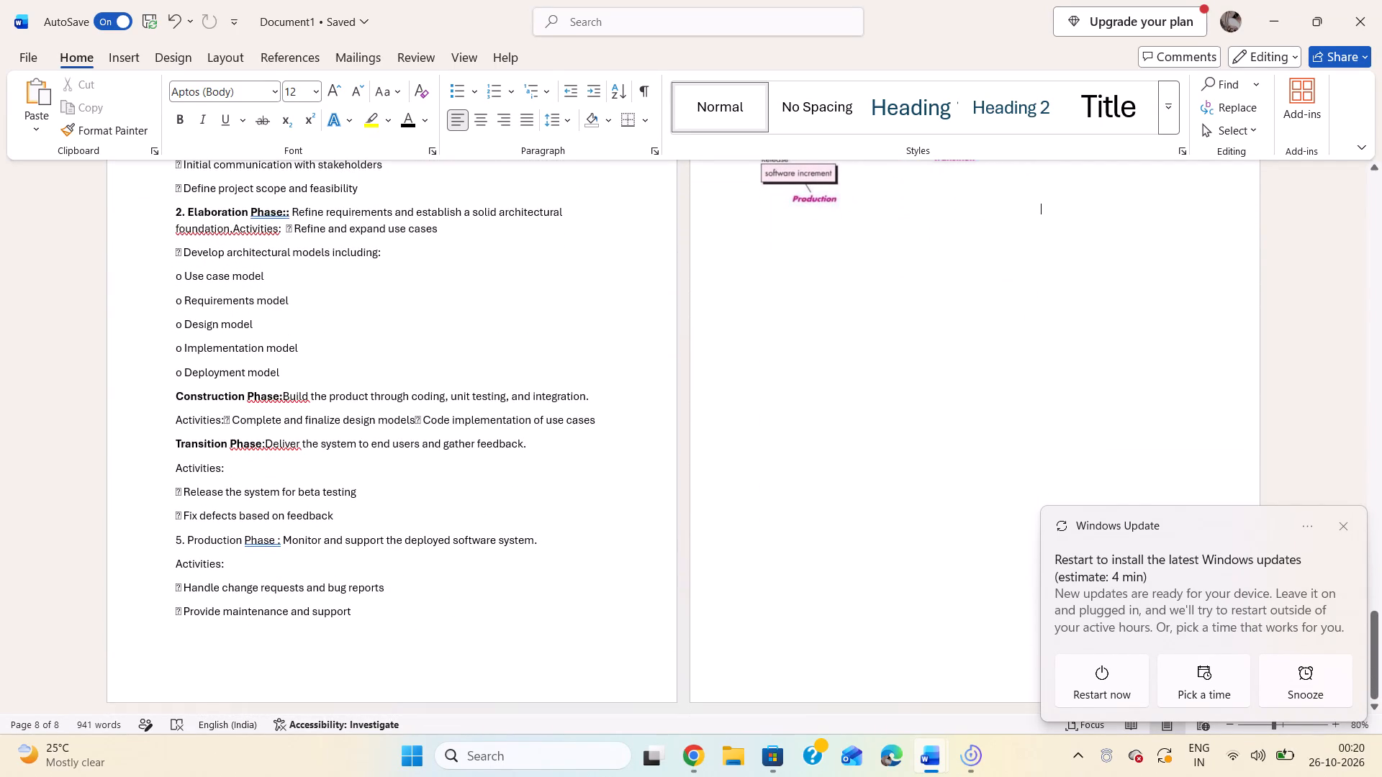
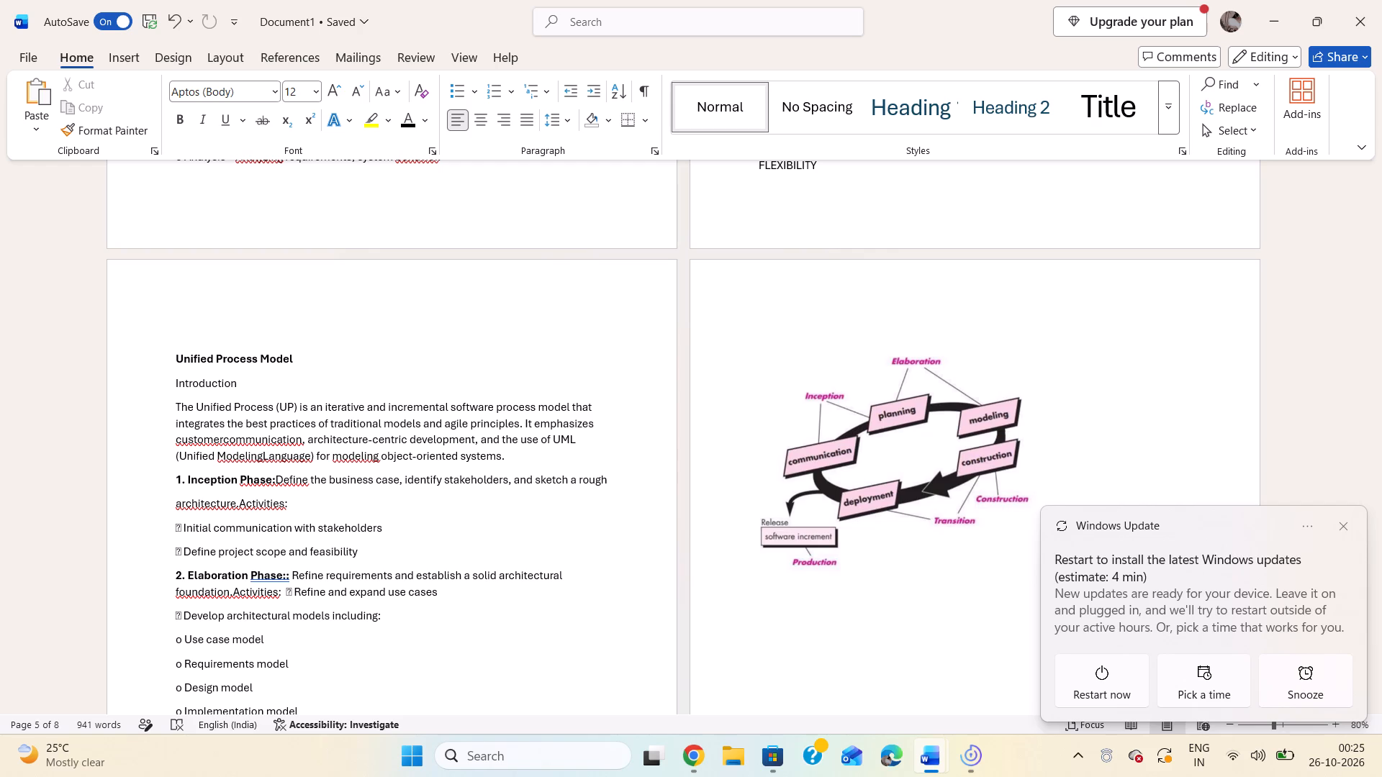
# Review the Unified Process Model section, from its introduction through the Inception, Elaboration, Construction, Transition and Production phases.
pyautogui.scroll(-1, 214, 382)
pyautogui.scroll(1, 214, 382)
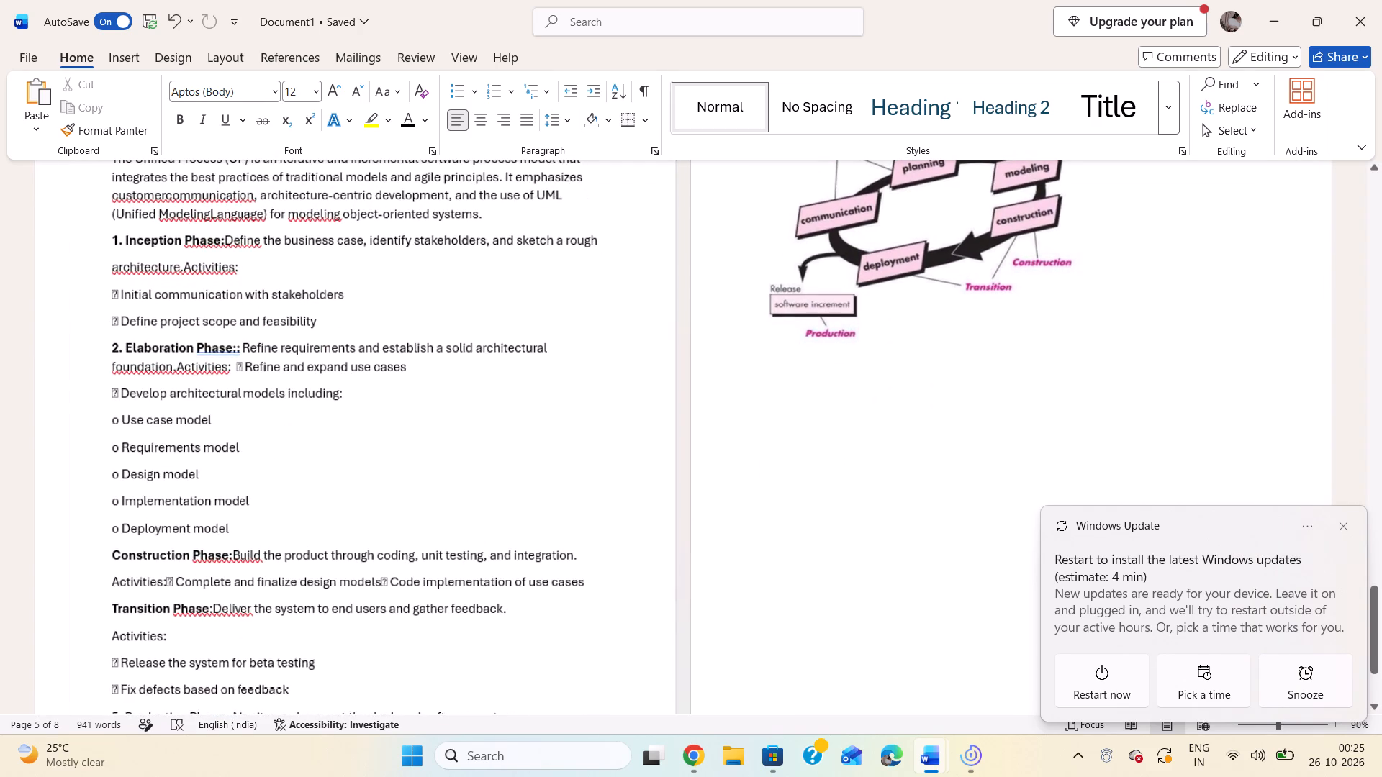
pyautogui.scroll(-1, 294, 376)
pyautogui.scroll(1, 294, 376)
pyautogui.scroll(-1, 294, 376)
pyautogui.scroll(1, 294, 376)
pyautogui.scroll(-1, 294, 376)
pyautogui.hscroll(-1, 294, 376)
pyautogui.scroll(-2, 294, 376)
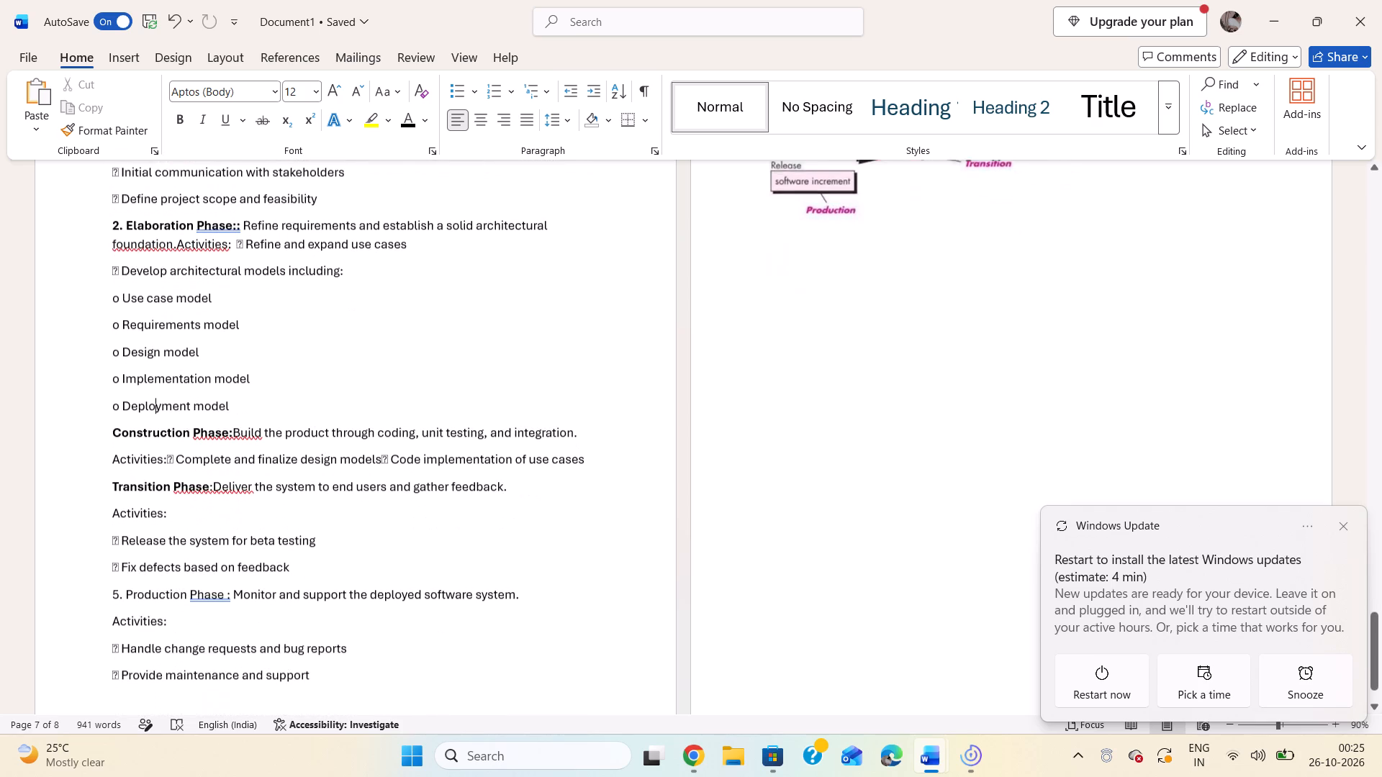
pyautogui.scroll(1, 294, 376)
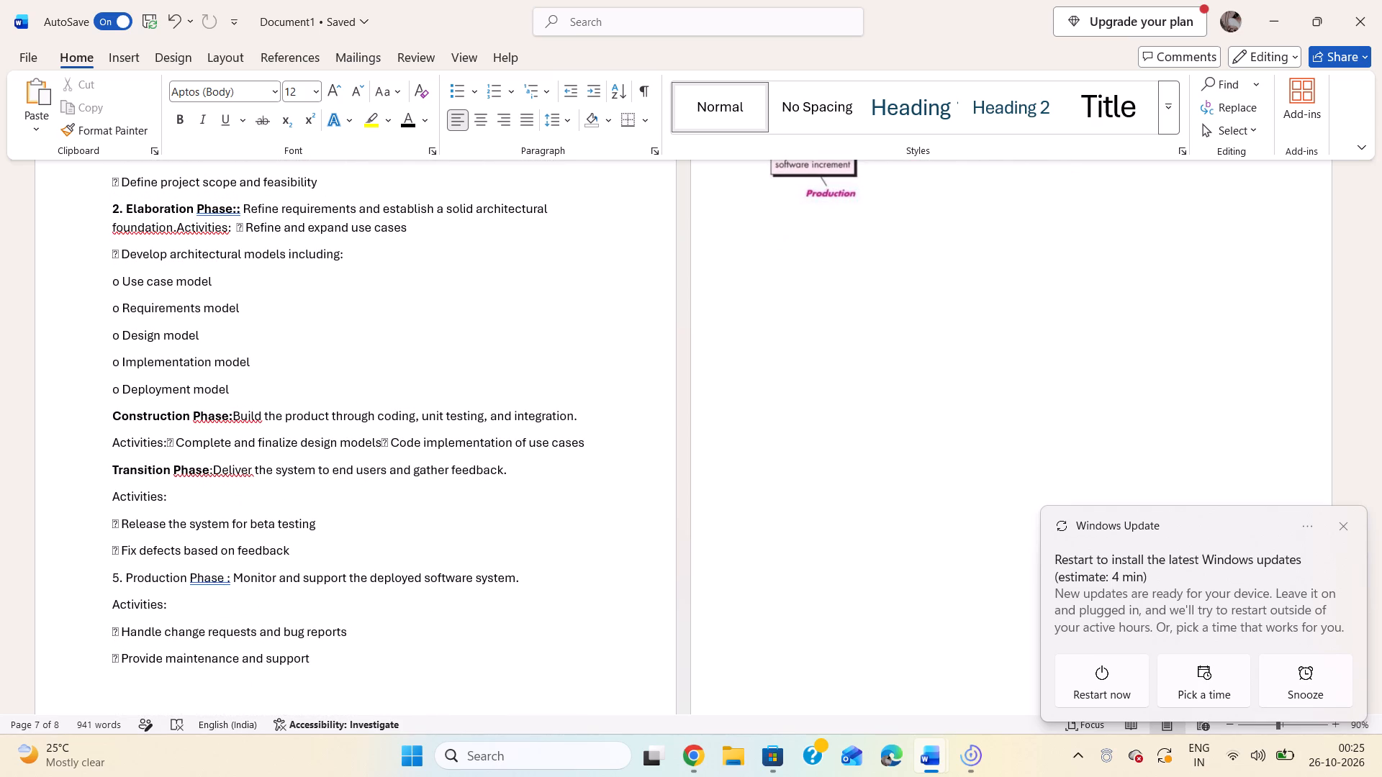
pyautogui.scroll(2, 294, 376)
pyautogui.rightClick(294, 376)
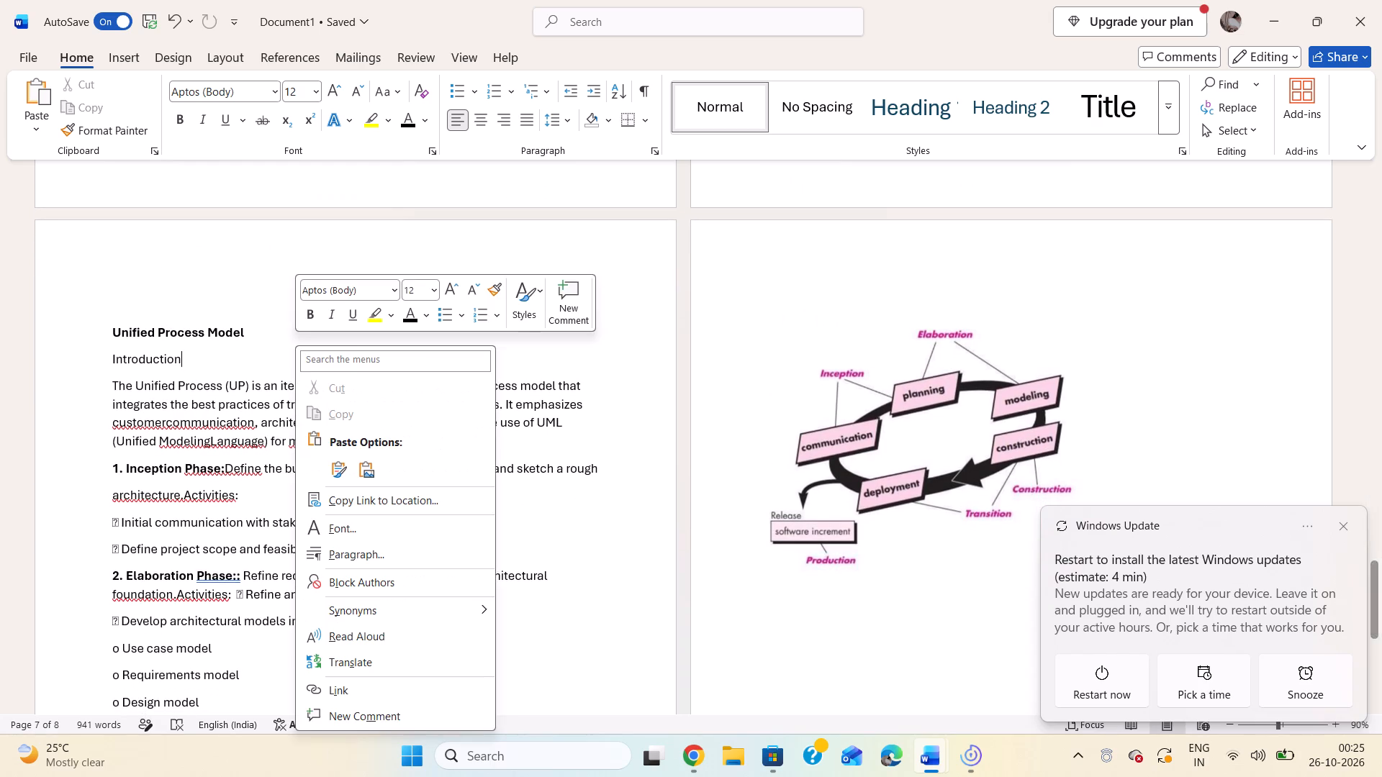
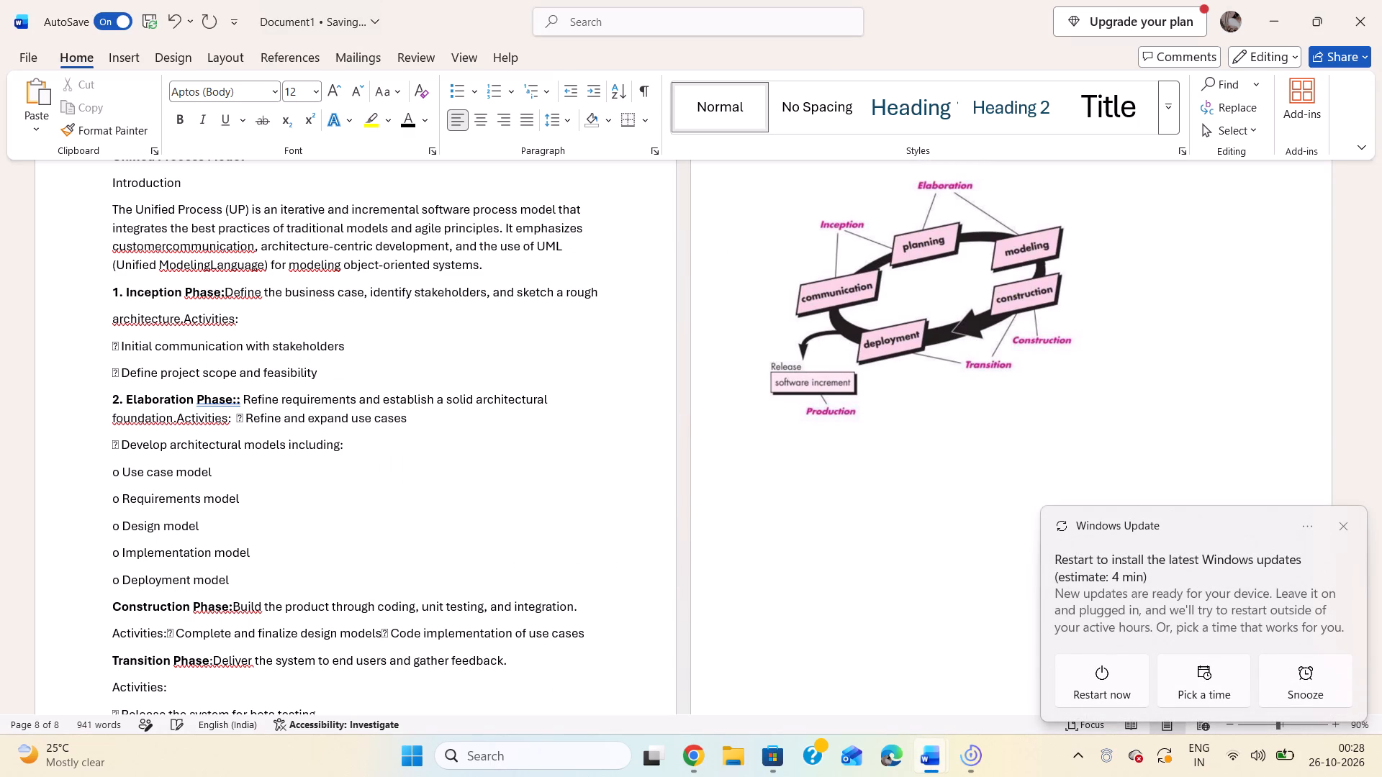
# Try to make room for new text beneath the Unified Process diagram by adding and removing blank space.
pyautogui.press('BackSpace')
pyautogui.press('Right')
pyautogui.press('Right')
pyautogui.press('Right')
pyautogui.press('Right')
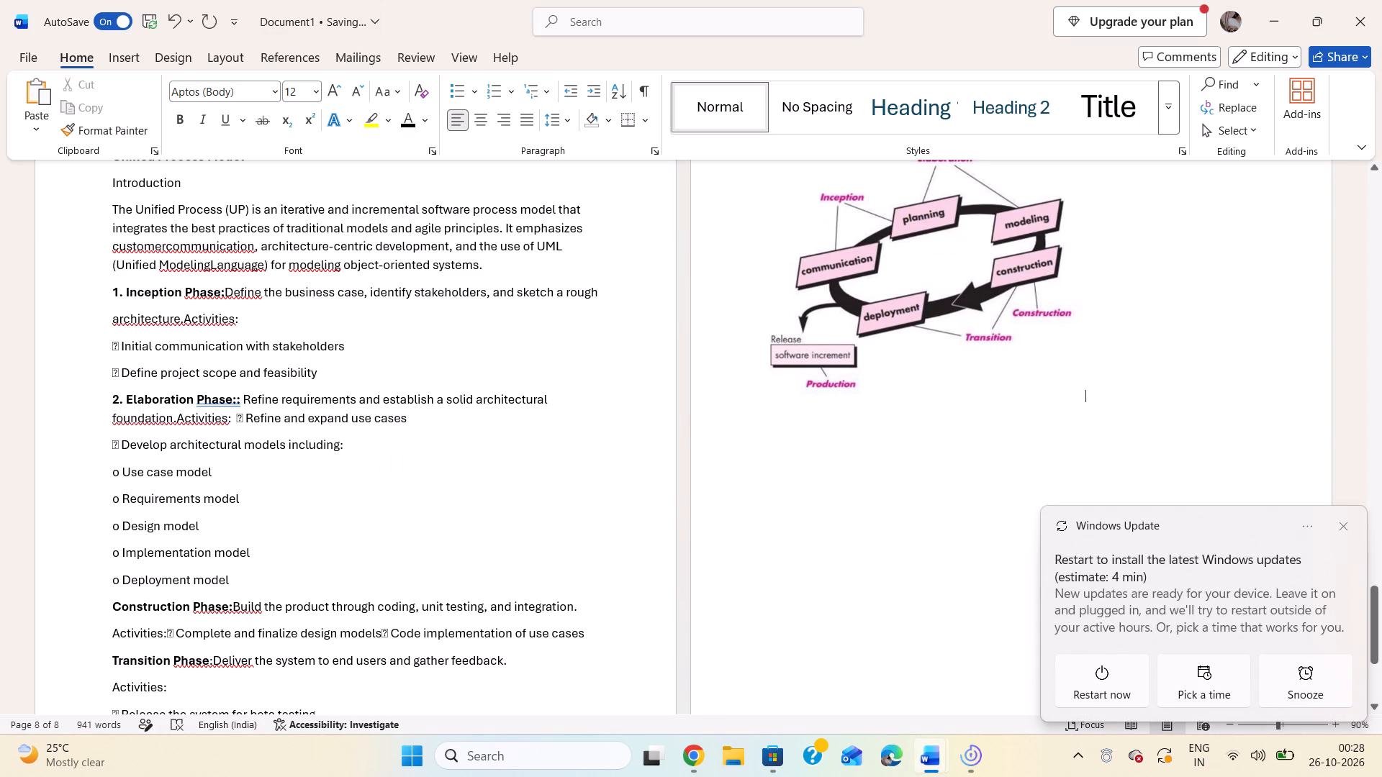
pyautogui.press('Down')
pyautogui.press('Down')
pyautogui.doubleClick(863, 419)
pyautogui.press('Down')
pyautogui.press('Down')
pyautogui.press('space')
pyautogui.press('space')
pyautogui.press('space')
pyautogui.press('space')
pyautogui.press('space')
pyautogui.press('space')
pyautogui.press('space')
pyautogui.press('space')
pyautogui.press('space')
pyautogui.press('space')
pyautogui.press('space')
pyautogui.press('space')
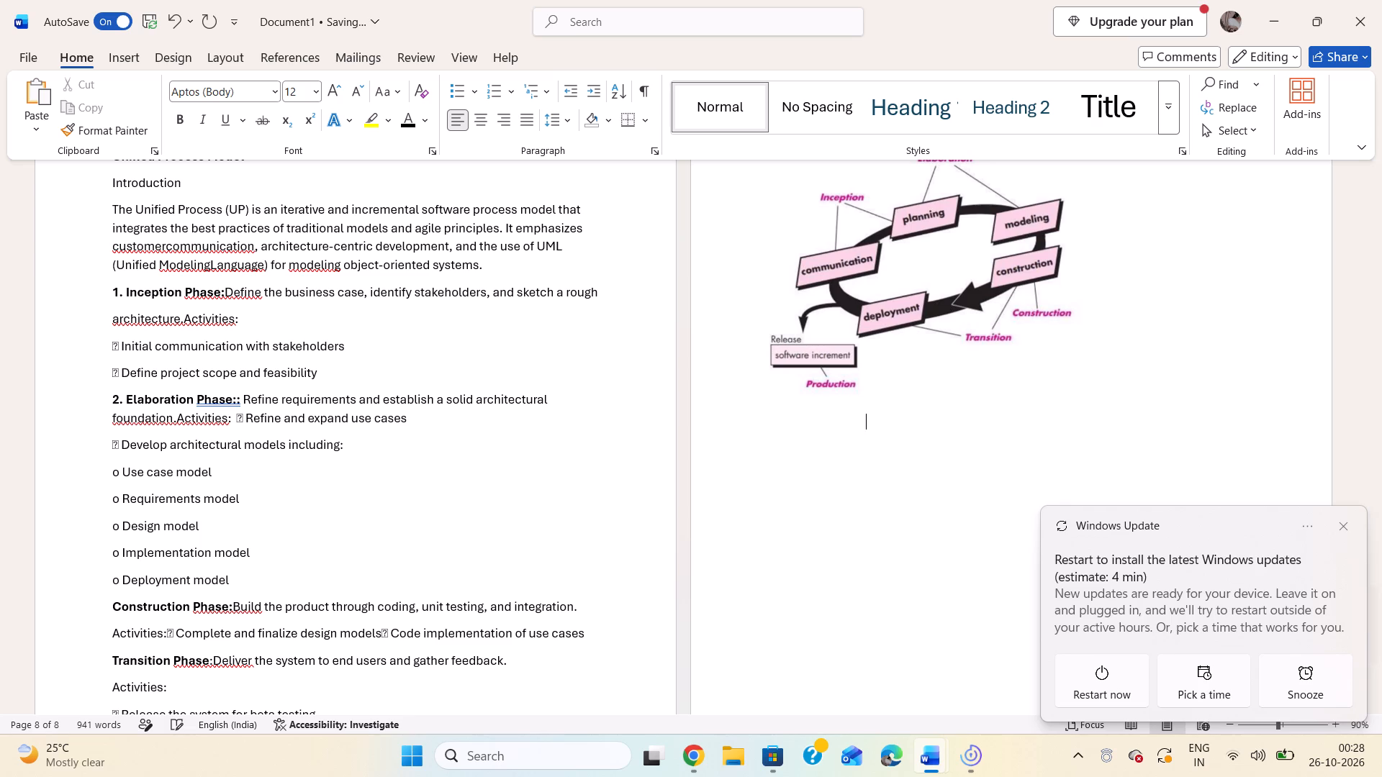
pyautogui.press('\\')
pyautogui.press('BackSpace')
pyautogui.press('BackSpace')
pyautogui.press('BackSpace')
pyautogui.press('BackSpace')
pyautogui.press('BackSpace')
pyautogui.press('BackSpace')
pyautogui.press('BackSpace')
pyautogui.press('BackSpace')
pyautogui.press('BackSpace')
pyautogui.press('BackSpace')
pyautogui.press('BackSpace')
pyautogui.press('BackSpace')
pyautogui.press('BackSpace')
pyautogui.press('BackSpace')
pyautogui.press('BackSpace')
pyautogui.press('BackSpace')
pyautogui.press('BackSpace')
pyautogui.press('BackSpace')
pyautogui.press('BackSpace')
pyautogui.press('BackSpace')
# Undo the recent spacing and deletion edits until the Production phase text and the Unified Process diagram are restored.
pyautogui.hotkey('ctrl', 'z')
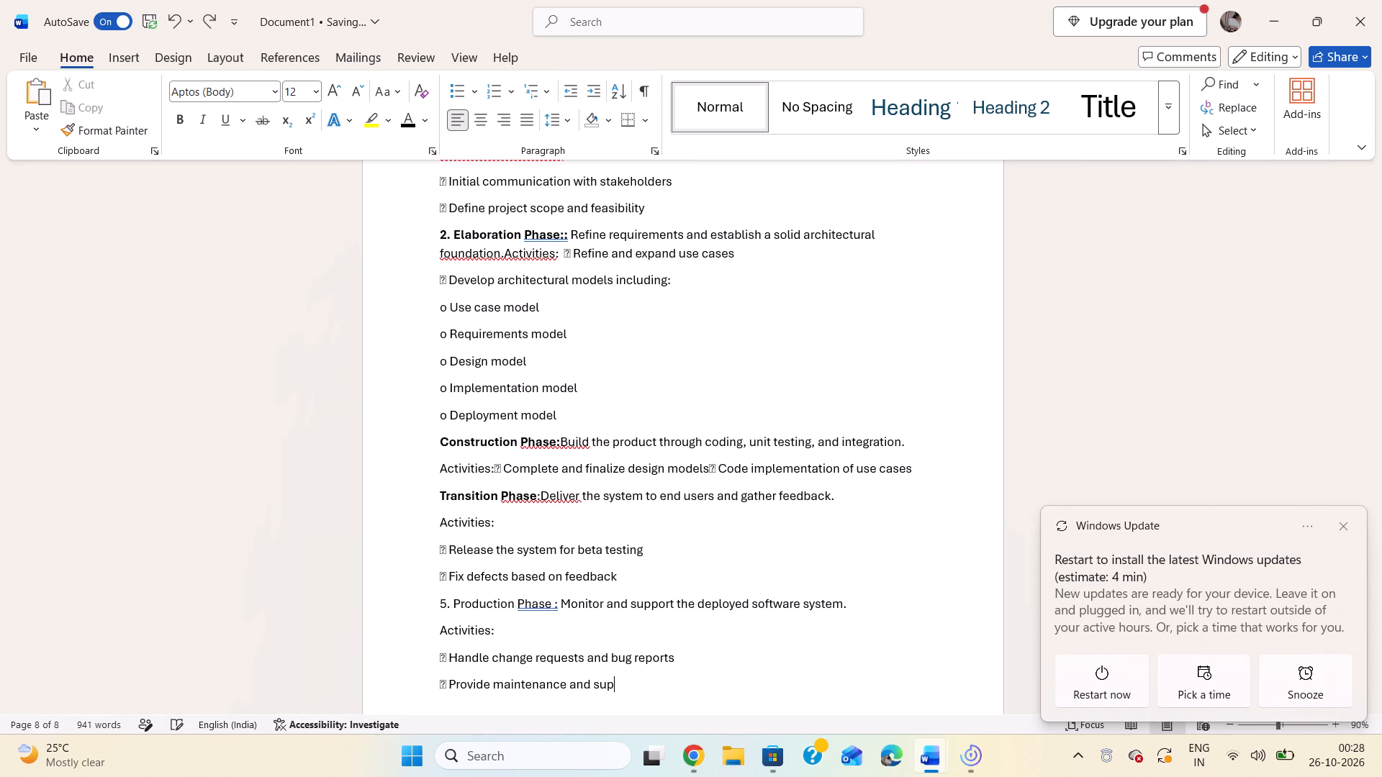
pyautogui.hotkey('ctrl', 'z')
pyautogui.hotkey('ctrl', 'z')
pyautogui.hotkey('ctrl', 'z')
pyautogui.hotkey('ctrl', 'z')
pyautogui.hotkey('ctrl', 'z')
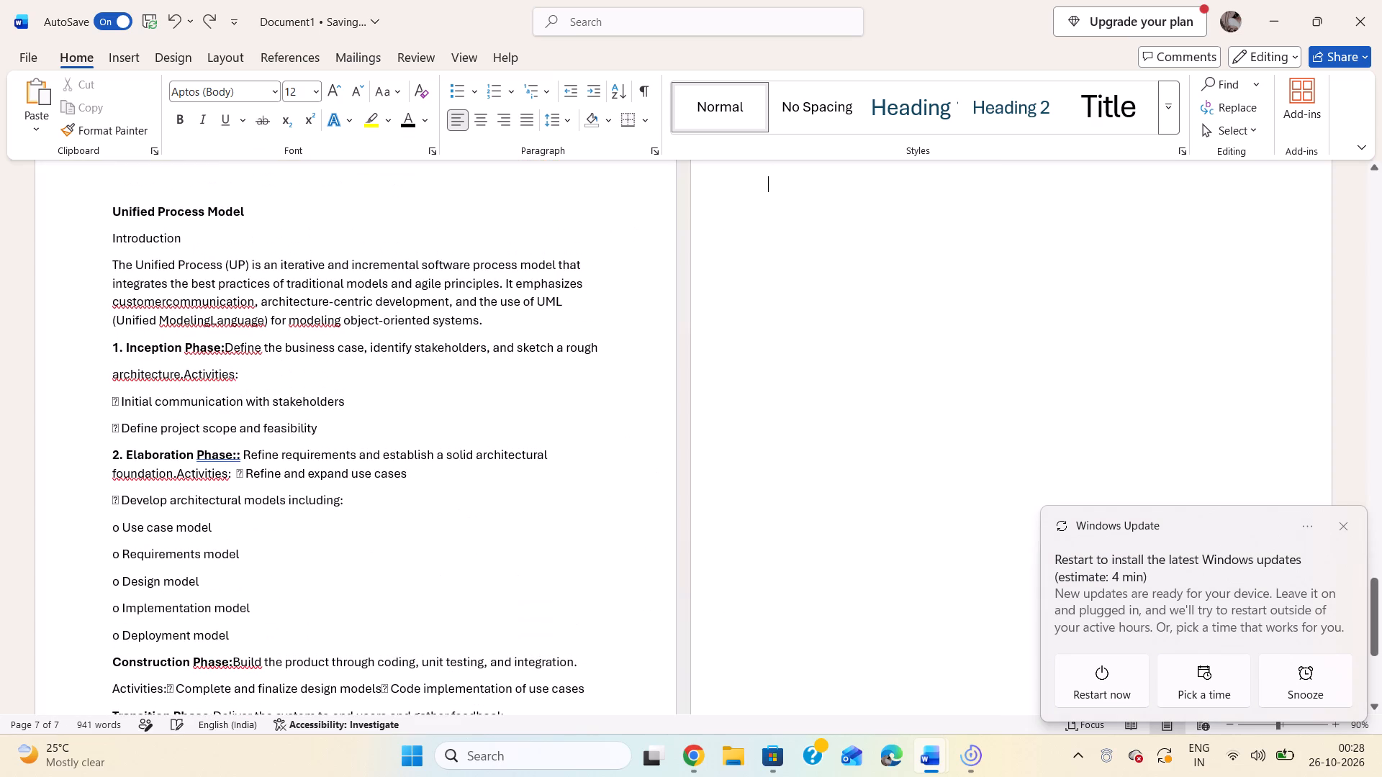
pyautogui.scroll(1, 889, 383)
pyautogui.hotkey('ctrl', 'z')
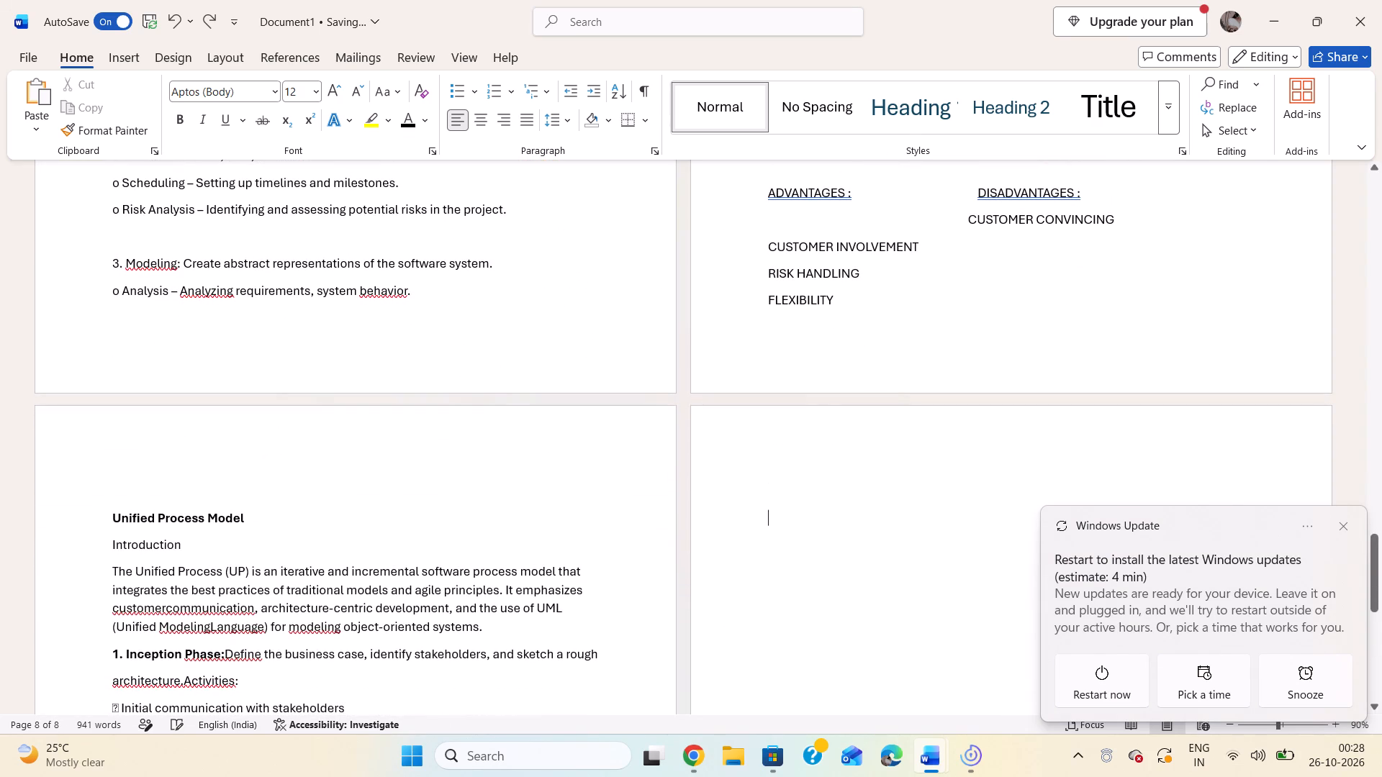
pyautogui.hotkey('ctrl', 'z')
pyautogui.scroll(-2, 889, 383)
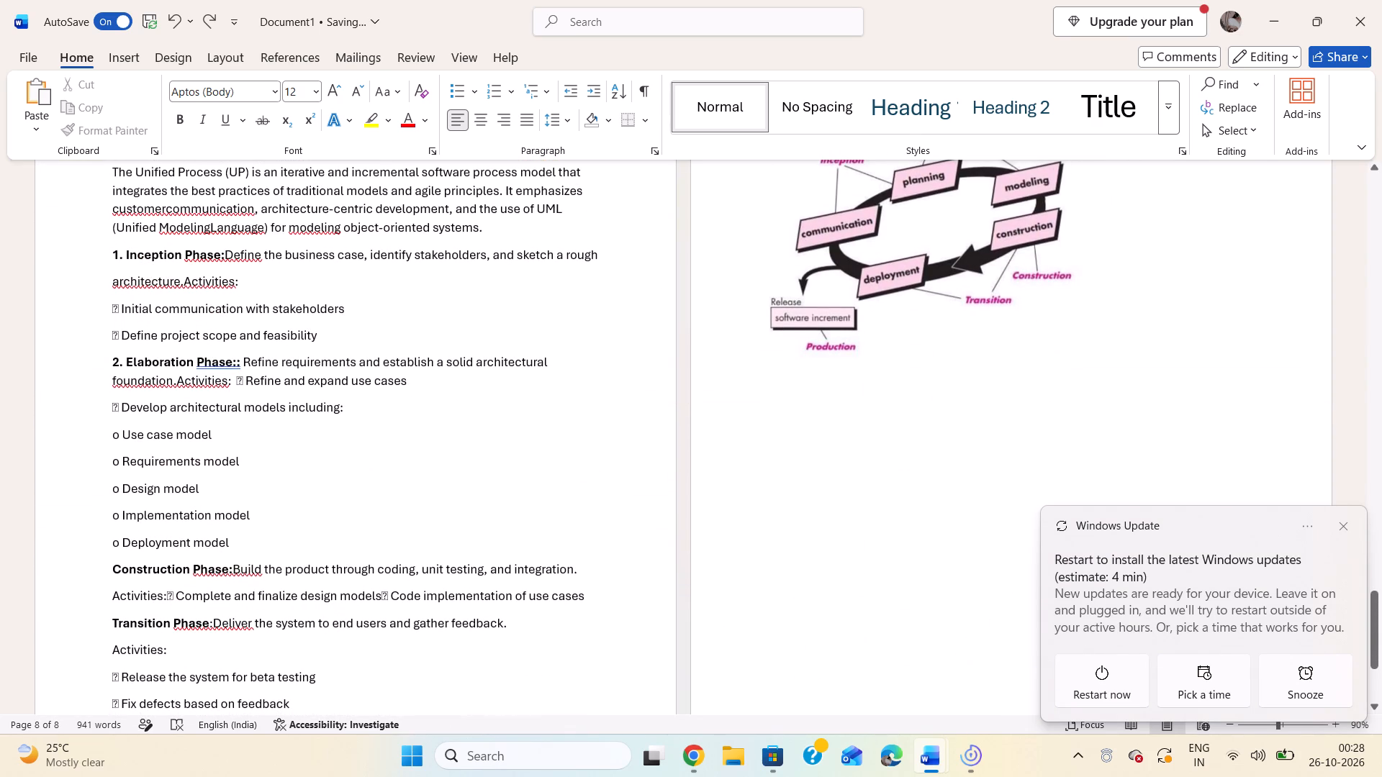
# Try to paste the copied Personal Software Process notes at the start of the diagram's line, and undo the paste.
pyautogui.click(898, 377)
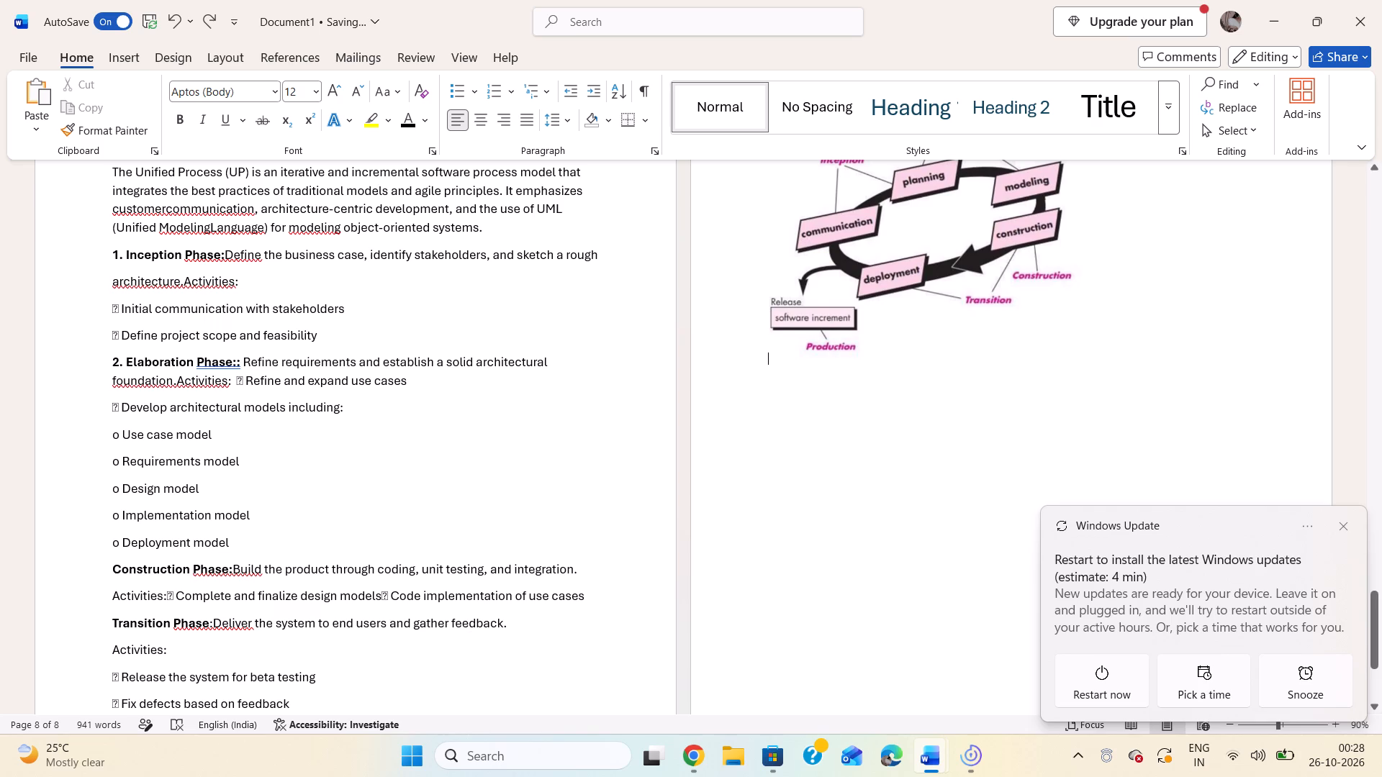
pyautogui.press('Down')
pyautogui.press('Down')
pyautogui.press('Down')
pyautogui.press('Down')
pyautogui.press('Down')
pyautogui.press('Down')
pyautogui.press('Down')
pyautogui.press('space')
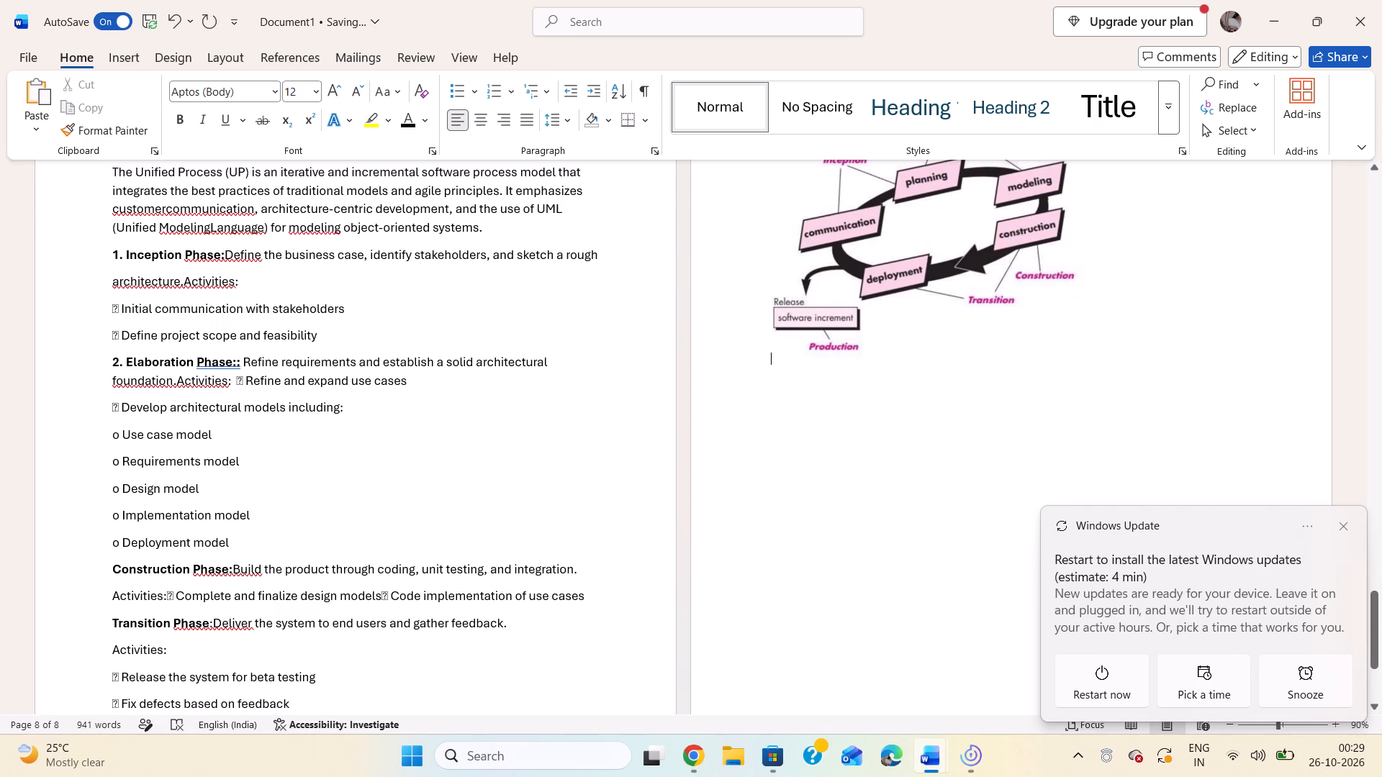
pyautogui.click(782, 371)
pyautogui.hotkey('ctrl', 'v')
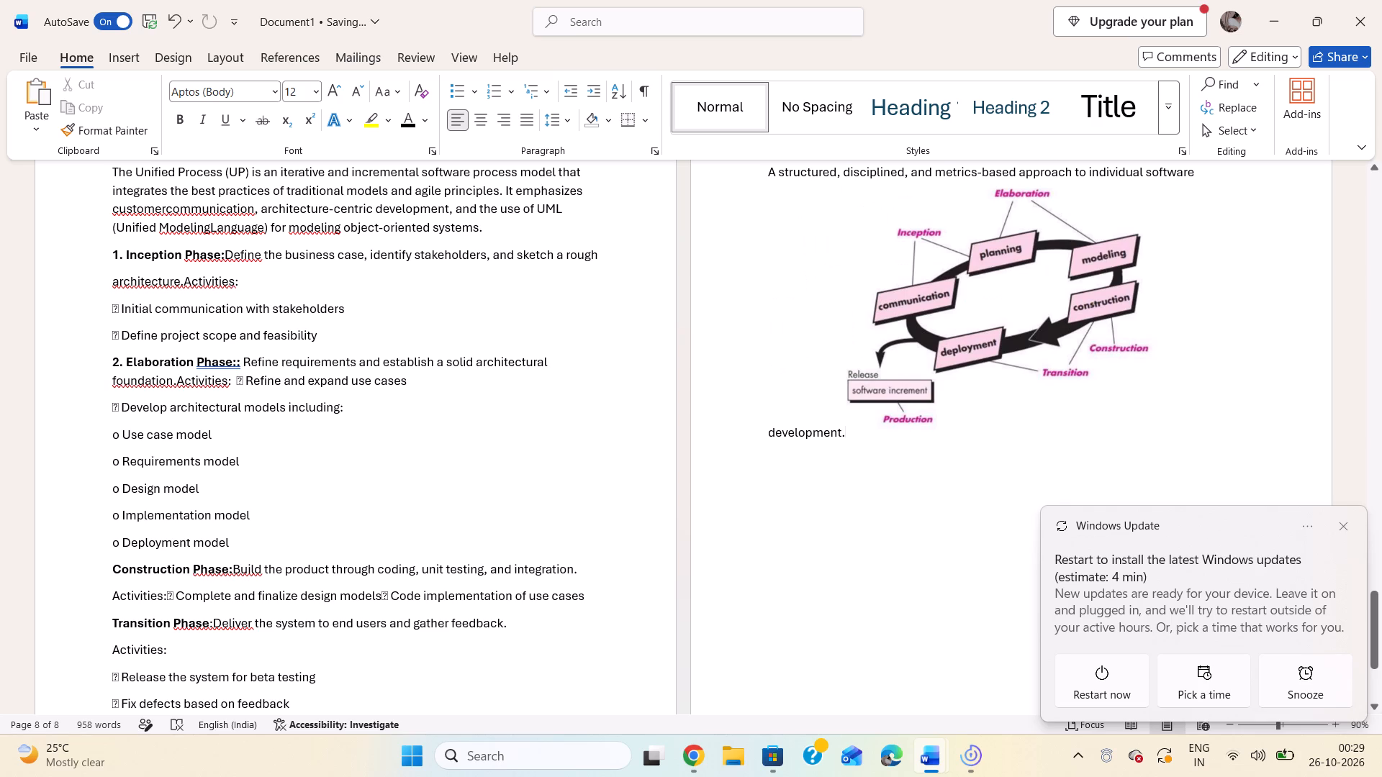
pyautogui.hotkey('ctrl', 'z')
# Reduce the height of the Unified Process diagram slightly by moving its lower edge up, keeping its width.
pyautogui.click(873, 350)
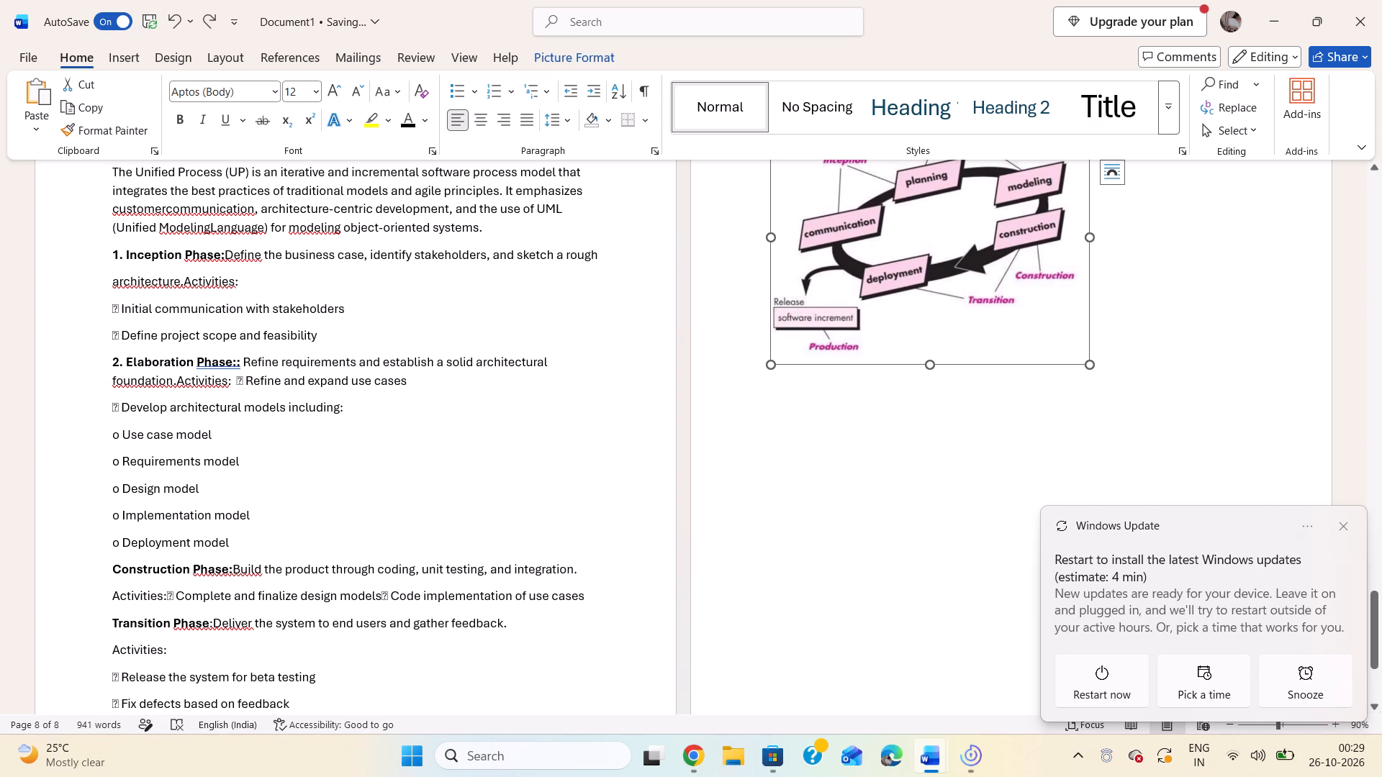
pyautogui.moveTo(930, 368); pyautogui.dragTo(933, 322)
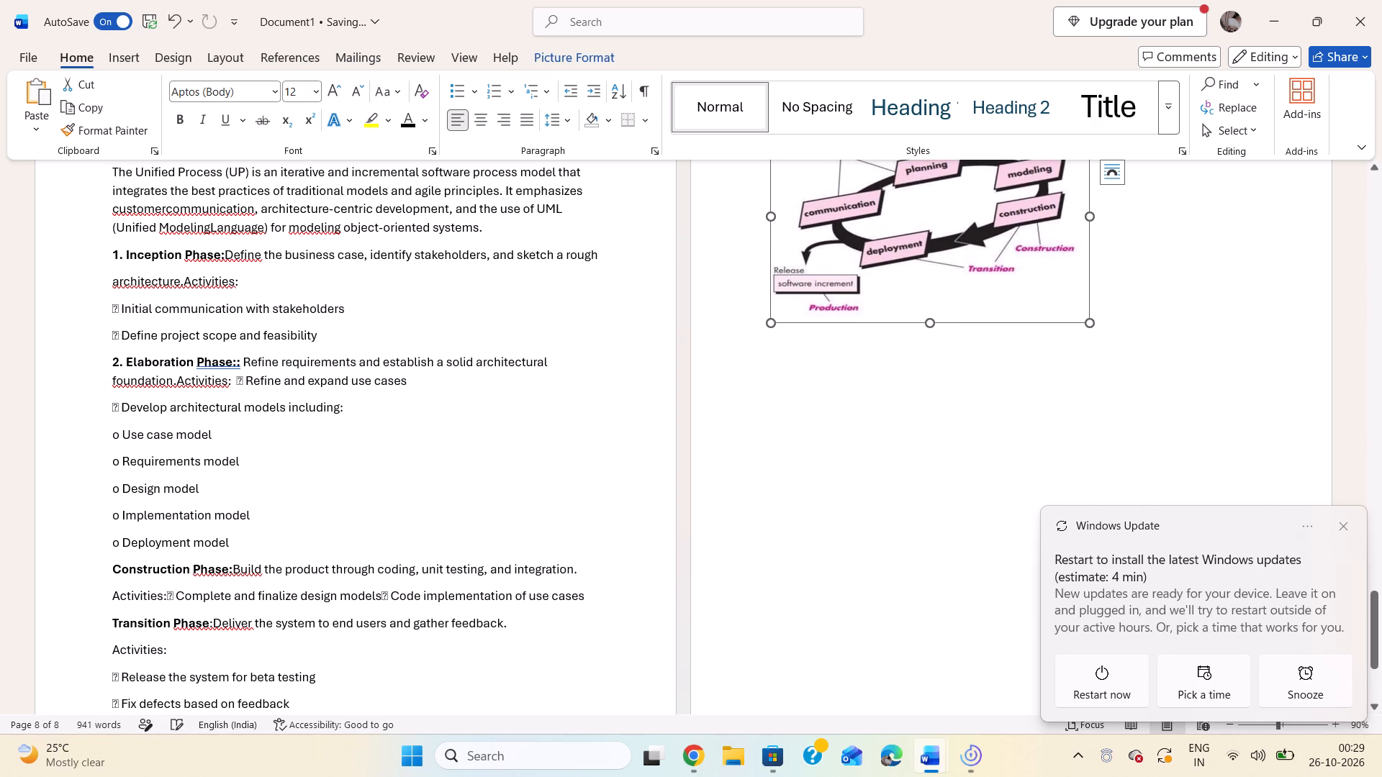
# Add two line breaks after the Unified Process diagram and paste the copied Personal Software Process (PSP) introduction below it.
pyautogui.click(1146, 349)
pyautogui.press('Down')
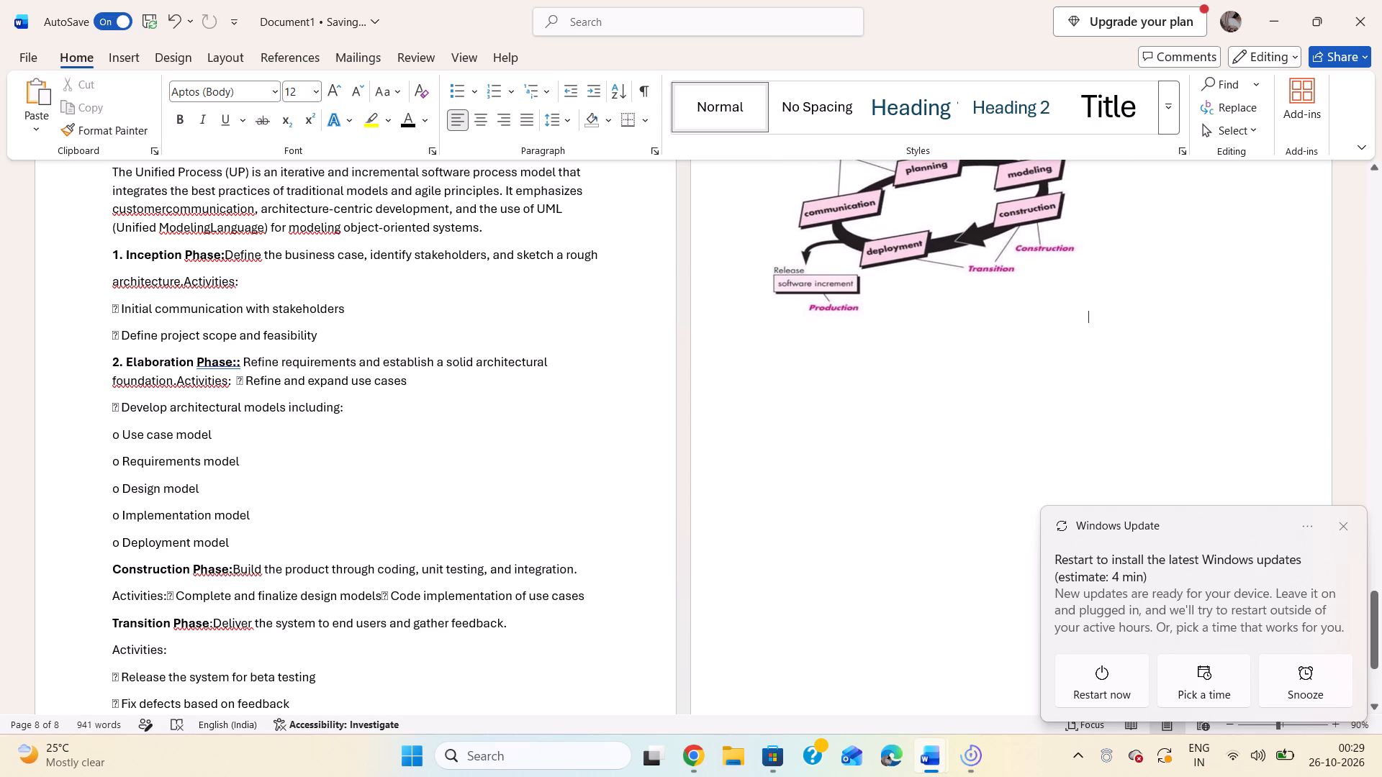
pyautogui.press('Down')
pyautogui.press('space')
pyautogui.press('space')
pyautogui.press('space')
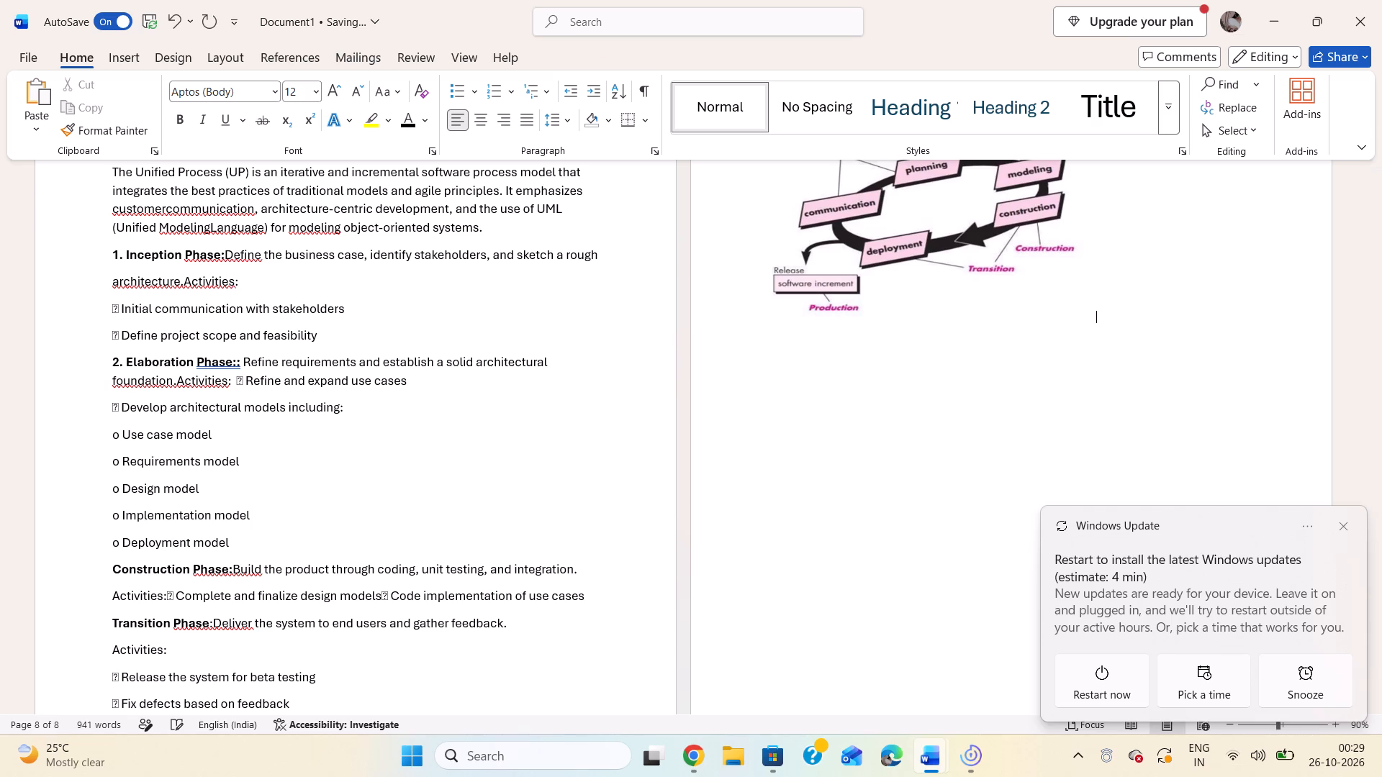
pyautogui.press('Return')
pyautogui.press('Return')
pyautogui.hotkey('ctrl', 'v')
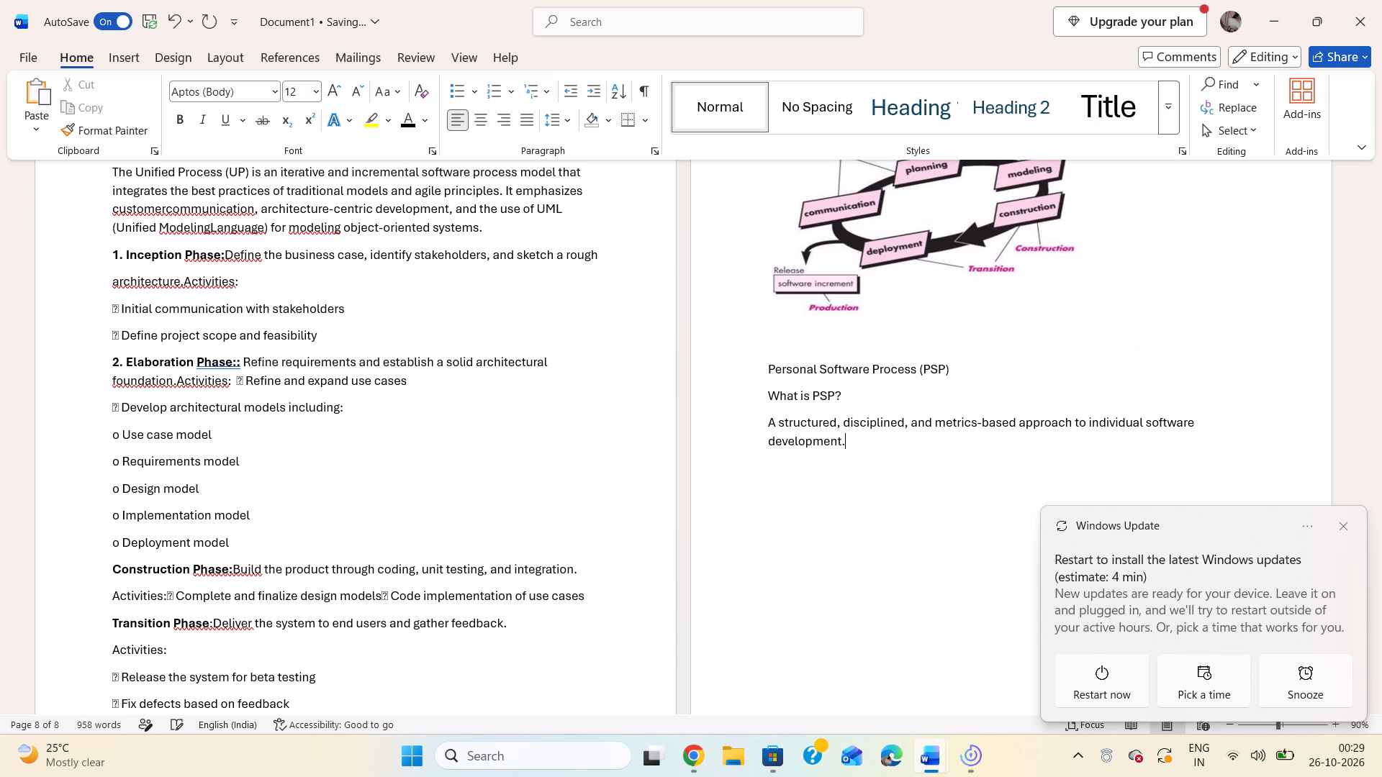
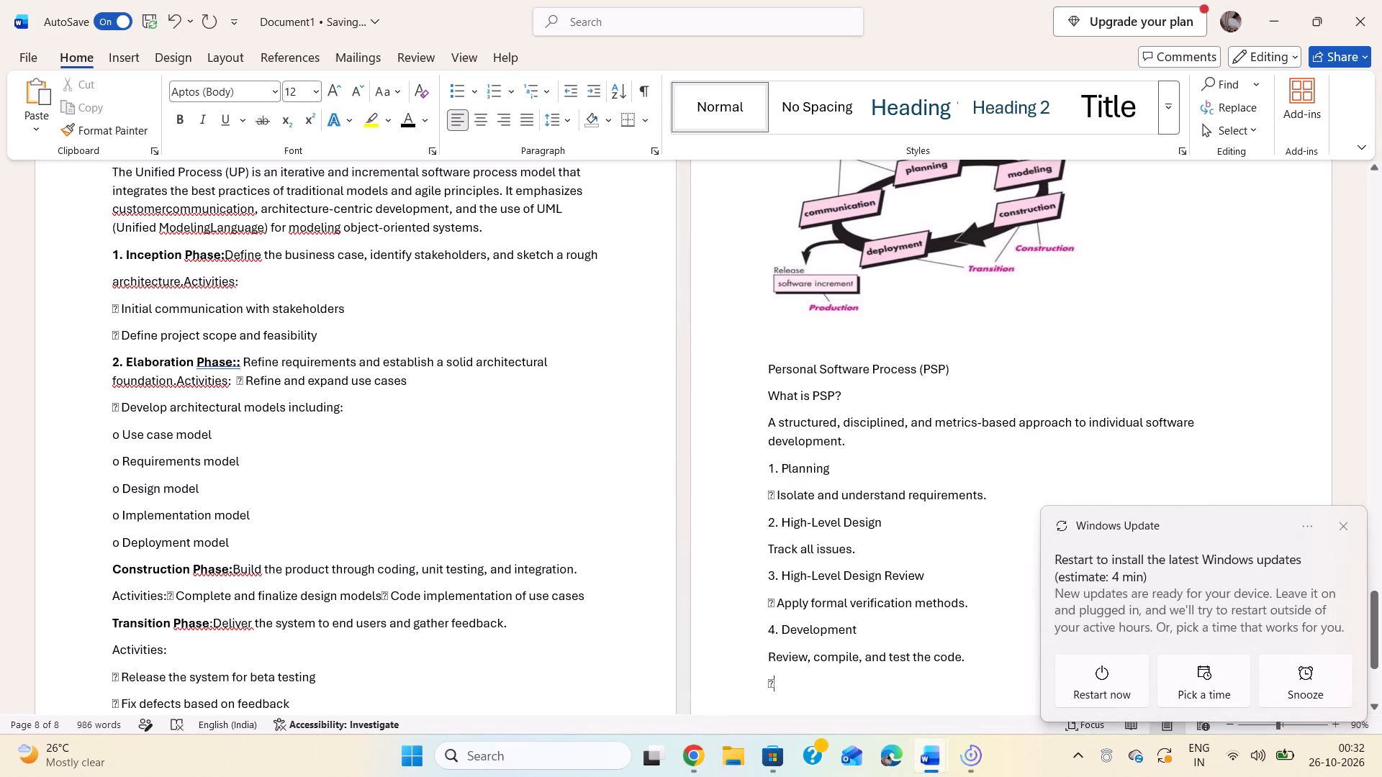
# Delete the stray bullet symbol on the last line, below "Review, compile, and test the code.".
pyautogui.press('BackSpace')
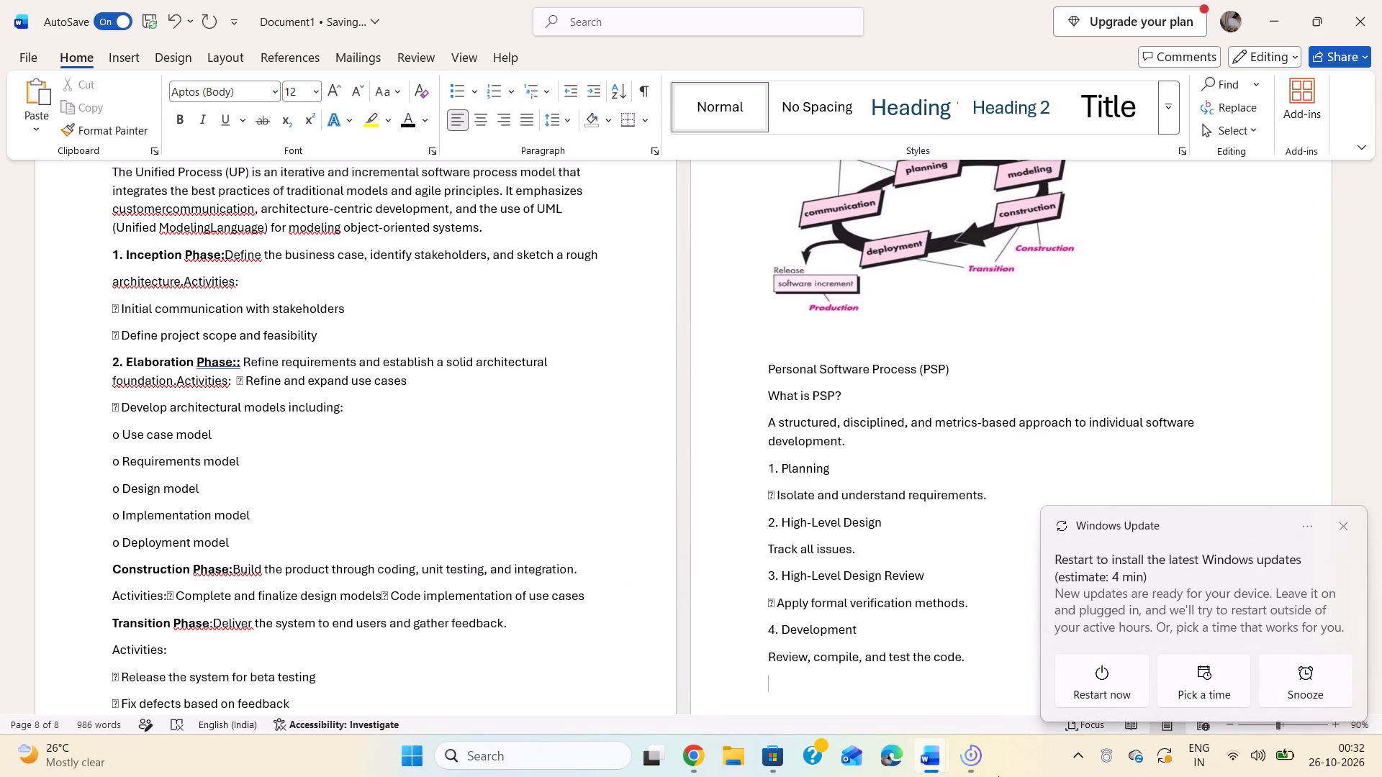
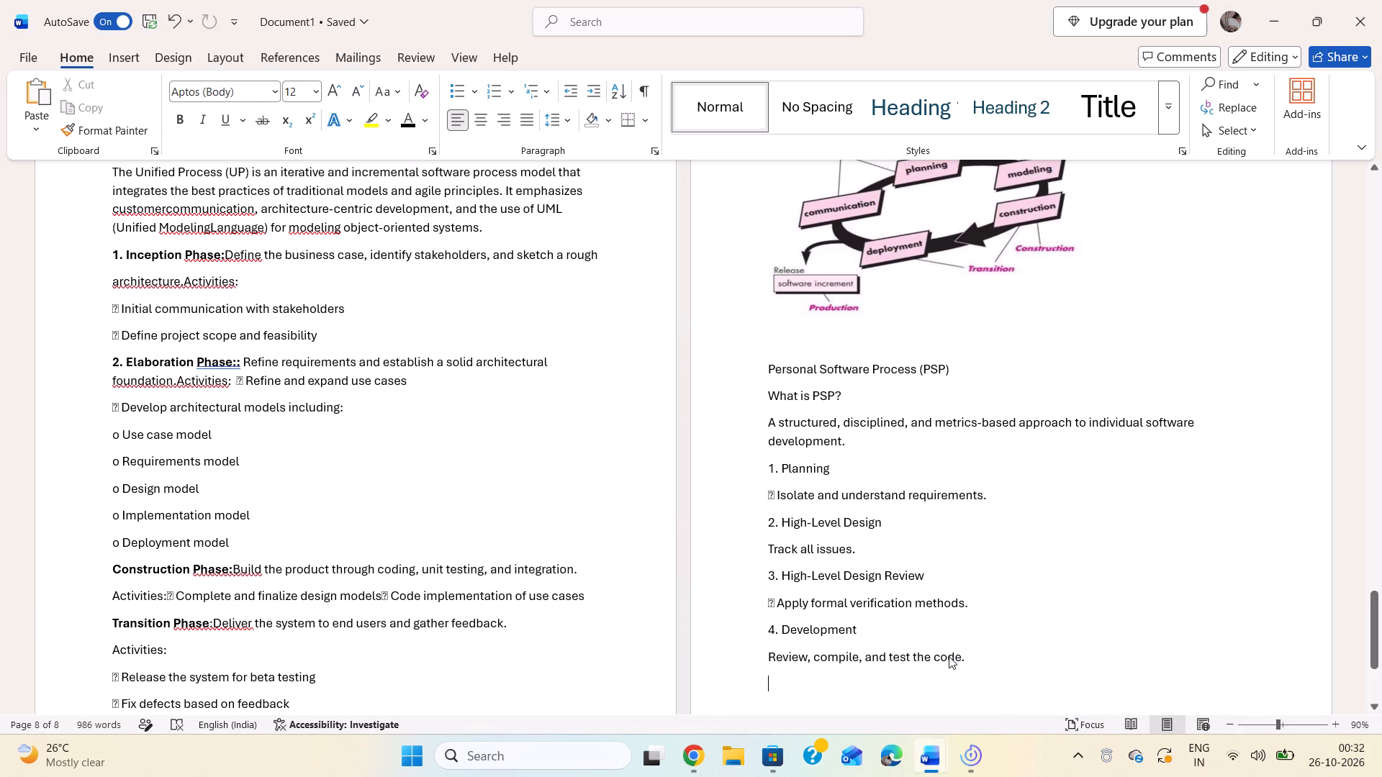
# Paste the "5. Postmortem" heading and its line on analyzing collected metrics below "Review, compile, and test the code.".
pyautogui.hotkey('ctrl', 'v')
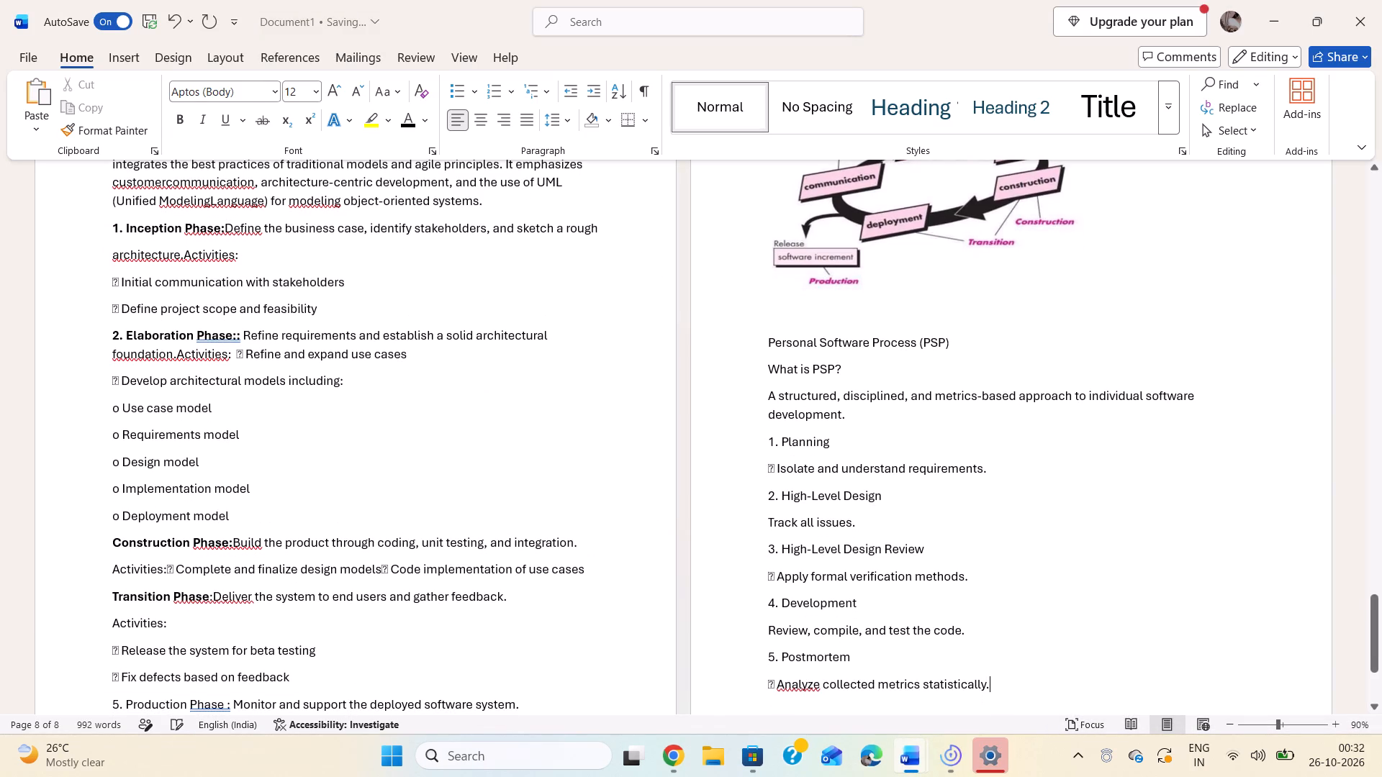
# Move the numbered PSP phases, from "1. Planning" through the Postmortem text, to directly follow "individual software development." in the definition paragraph.
pyautogui.hscroll(1, 956, 656)
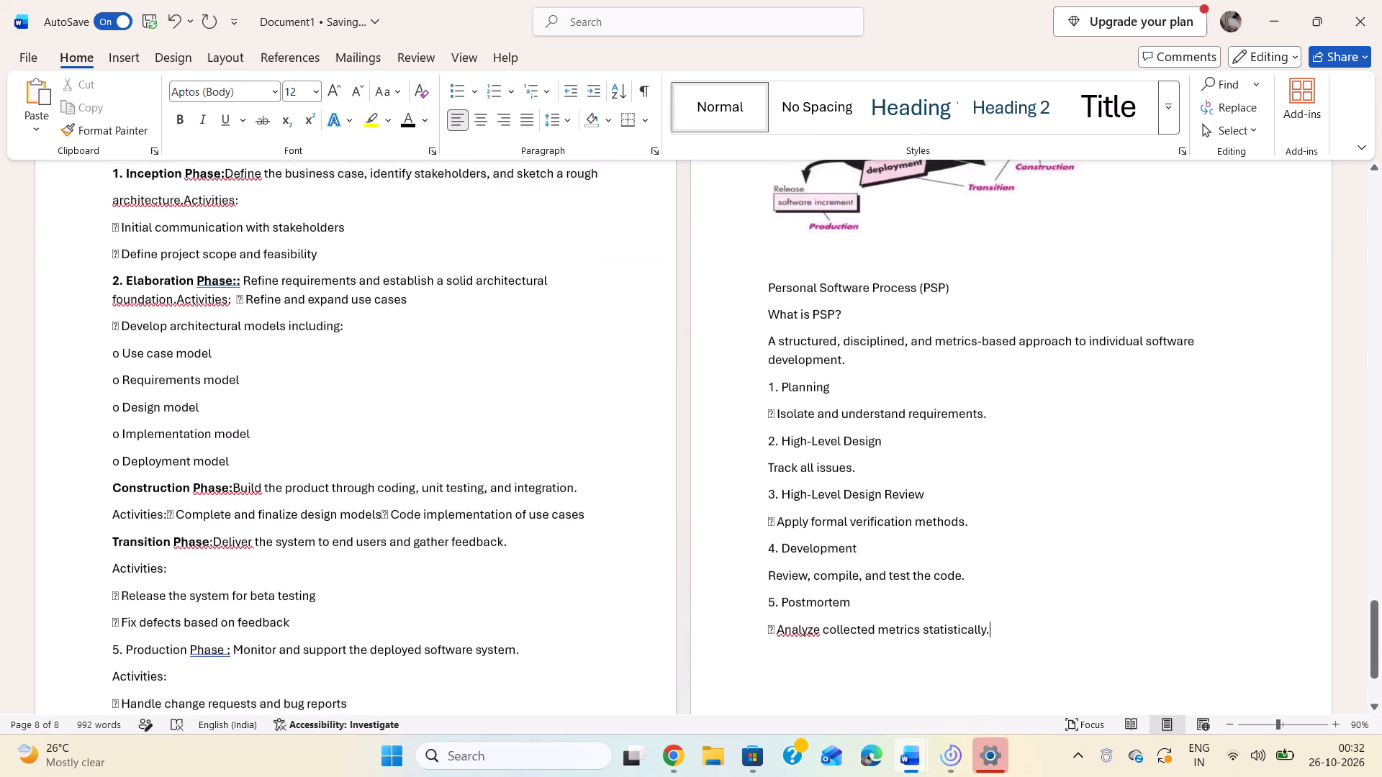
pyautogui.scroll(-2, 956, 656)
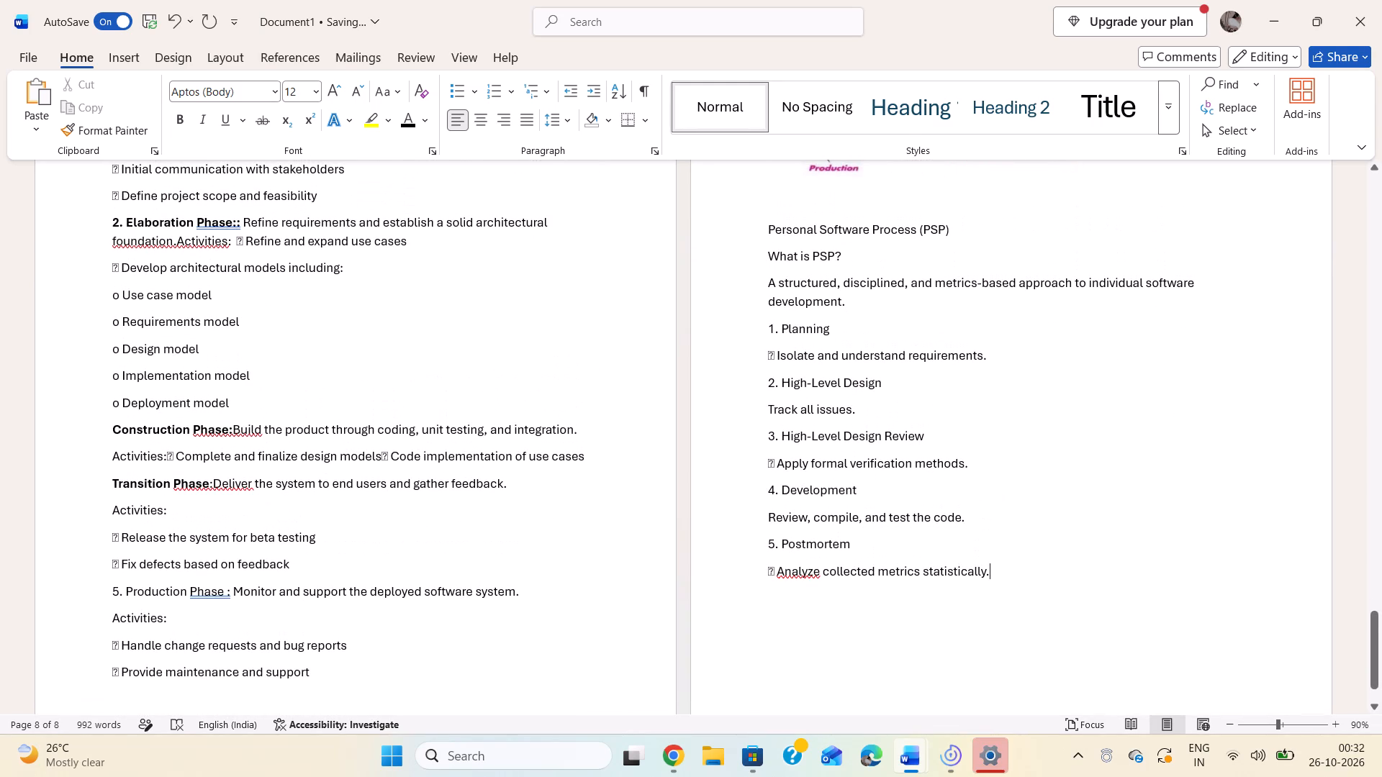
pyautogui.moveTo(765, 335); pyautogui.dragTo(985, 572)
pyautogui.hotkey('ctrl', 'c')
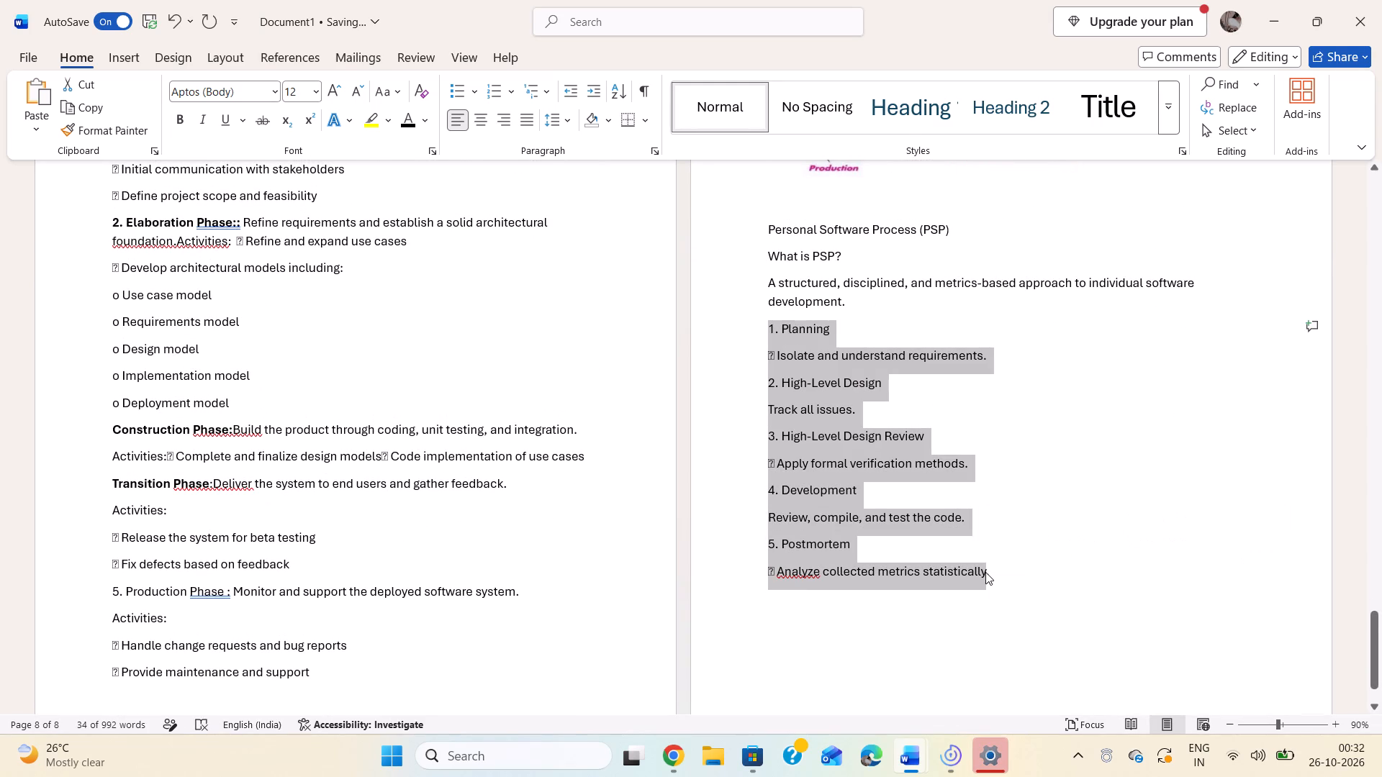
pyautogui.press('BackSpace')
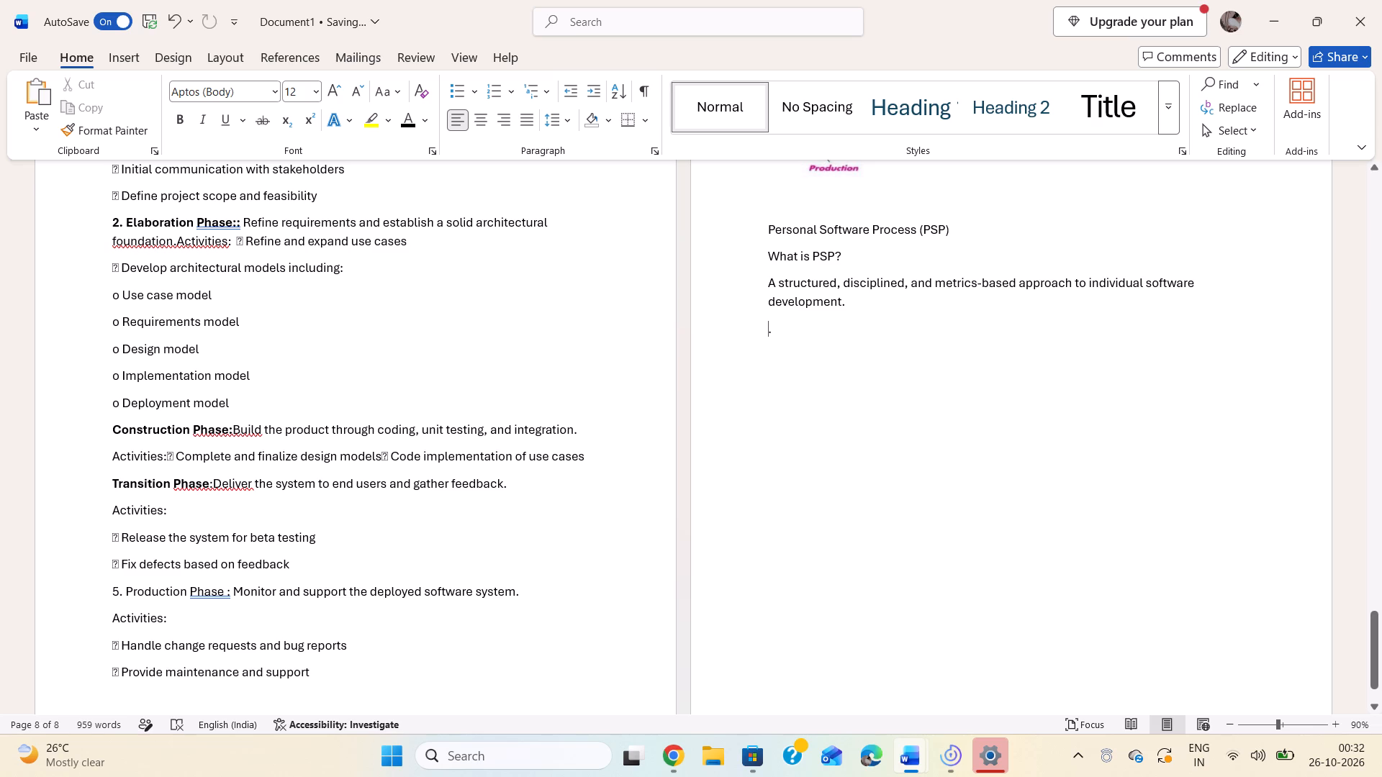
pyautogui.click(852, 304)
pyautogui.hotkey('ctrl', 'v')
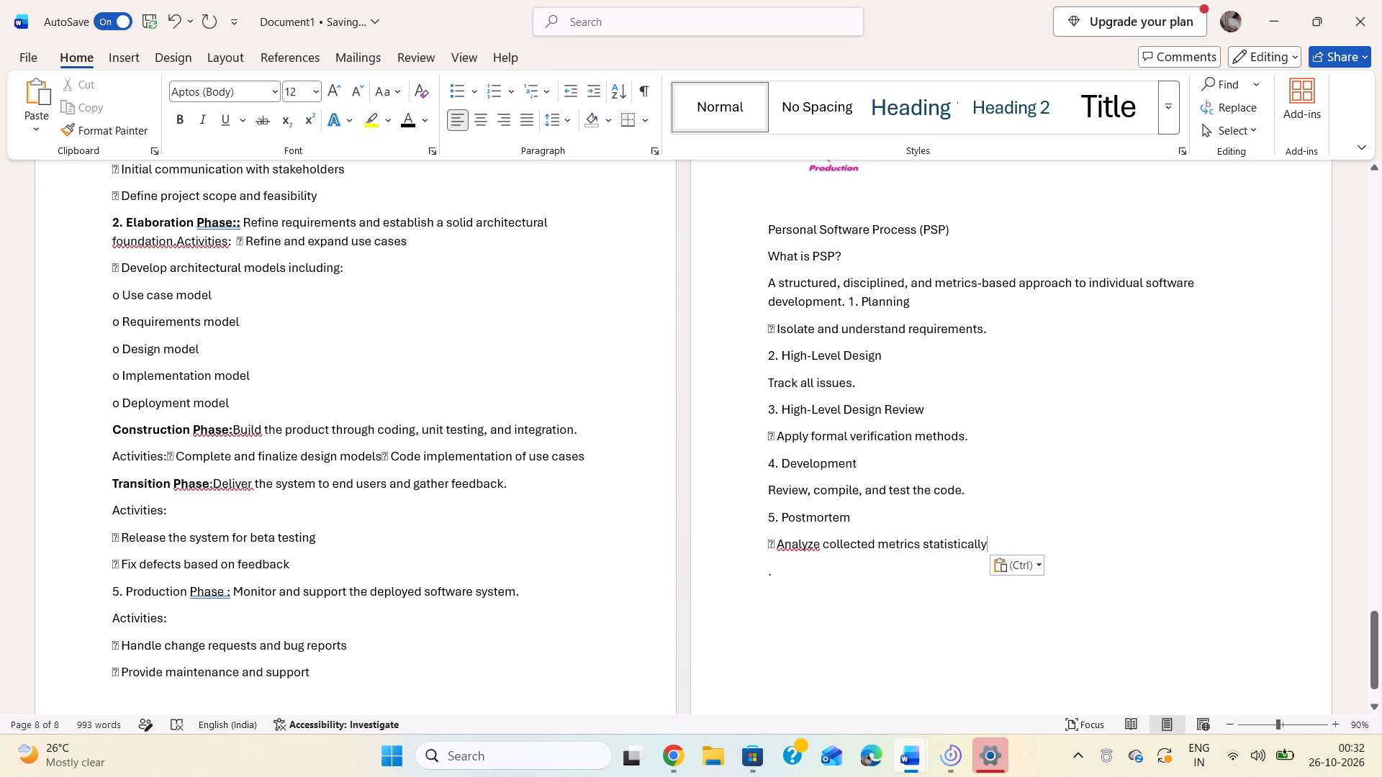
# Remove the "What is PSP?" line and join the definition to the "Personal Software Process (PSP)" heading, separated by a space.
pyautogui.click(770, 283)
pyautogui.press('BackSpace')
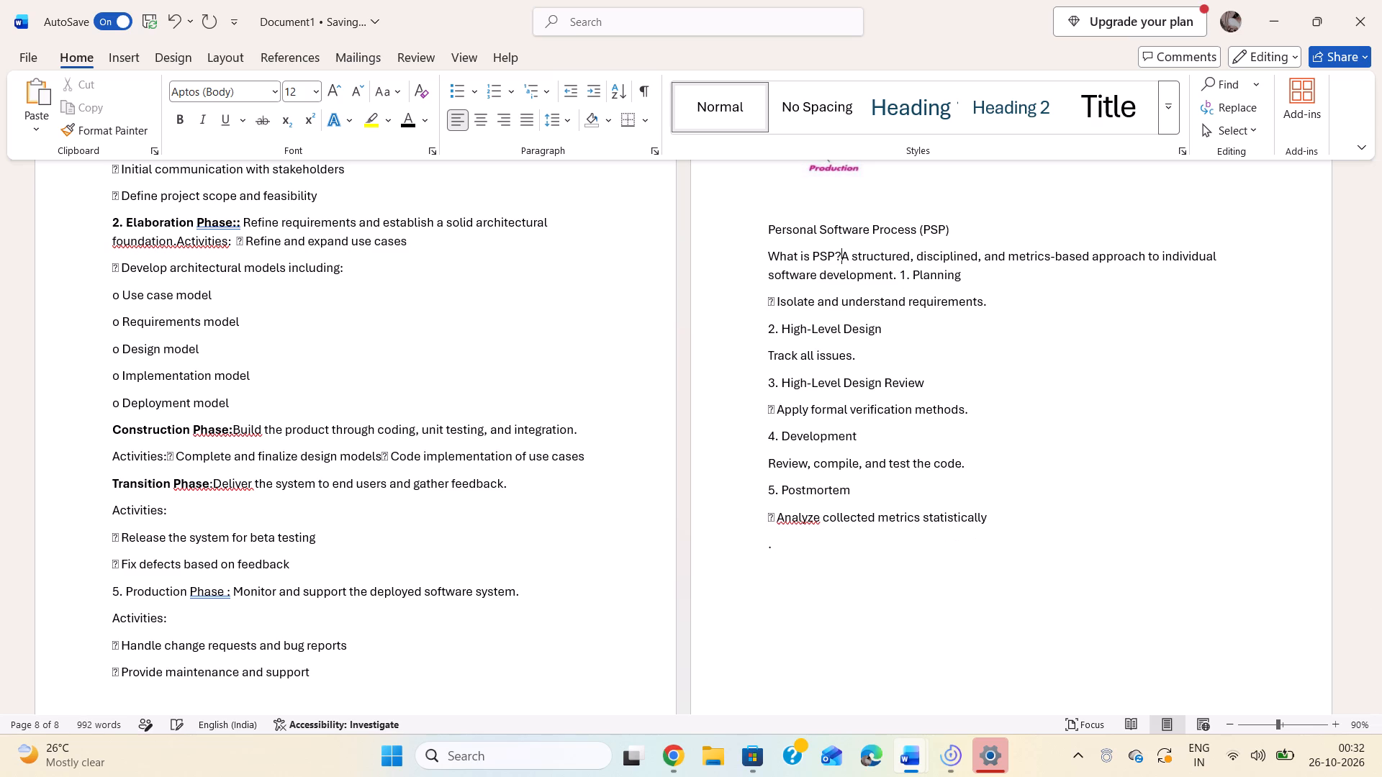
pyautogui.click(769, 246)
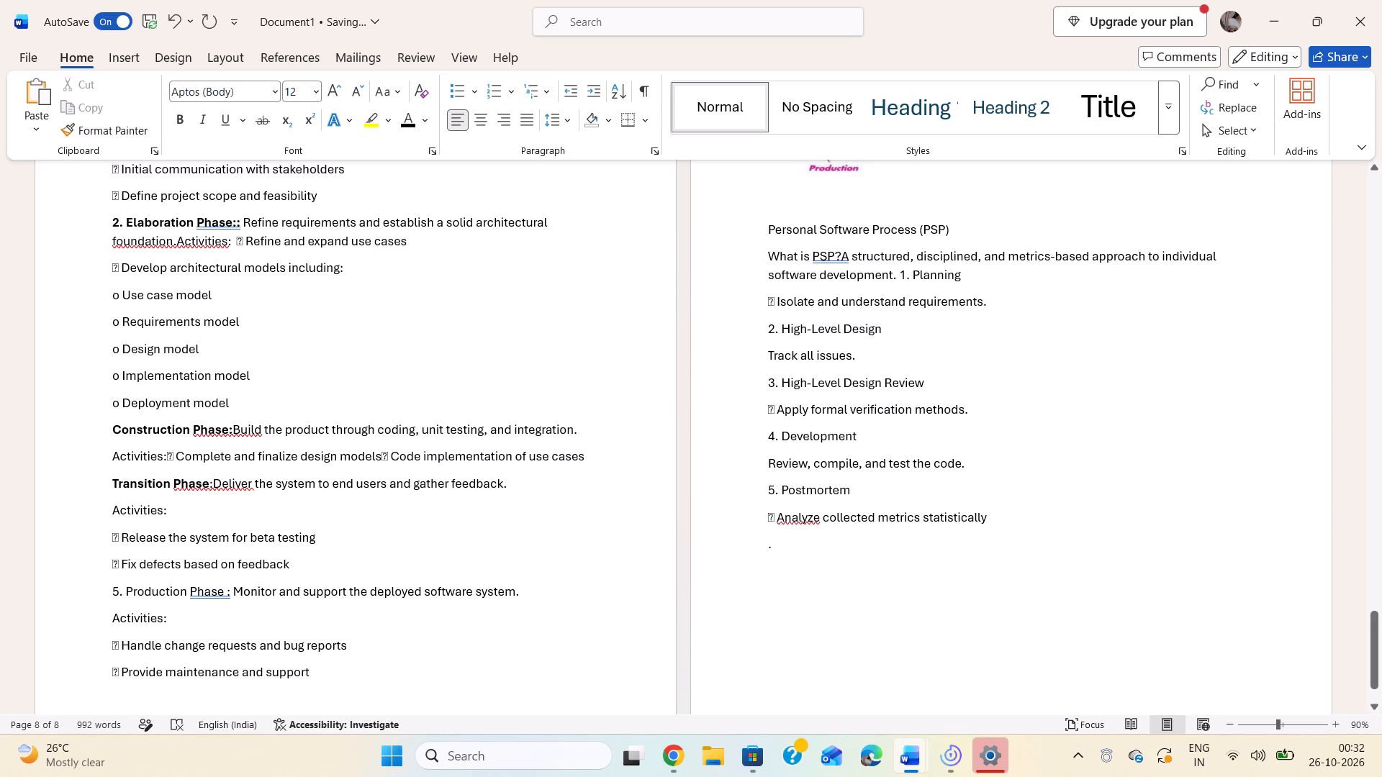
pyautogui.click(841, 257)
pyautogui.press('BackSpace')
pyautogui.press('BackSpace')
pyautogui.press('BackSpace')
pyautogui.press('BackSpace')
pyautogui.press('BackSpace')
pyautogui.press('BackSpace')
pyautogui.press('BackSpace')
pyautogui.press('BackSpace')
pyautogui.press('BackSpace')
pyautogui.press('BackSpace')
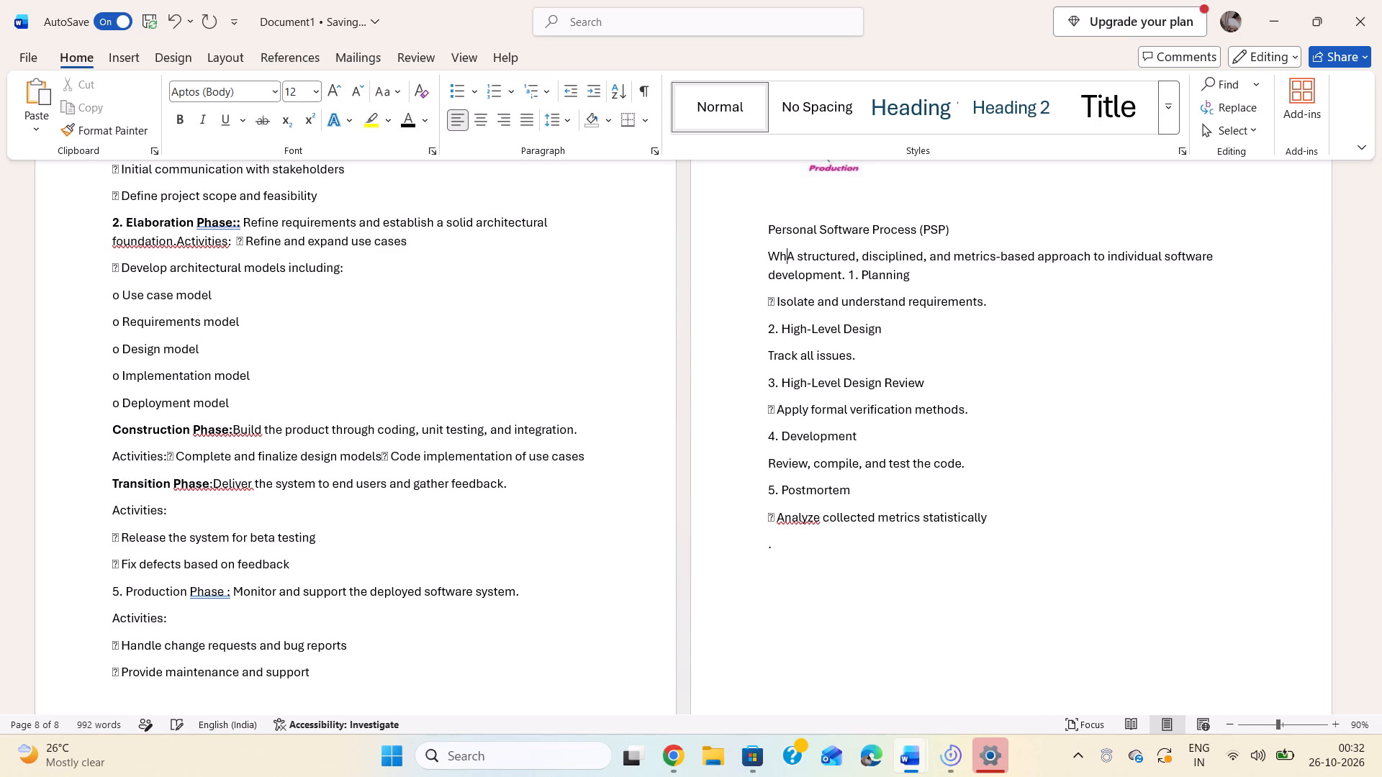
pyautogui.press('BackSpace')
pyautogui.press('BackSpace')
pyautogui.press('BackSpace')
pyautogui.press('BackSpace')
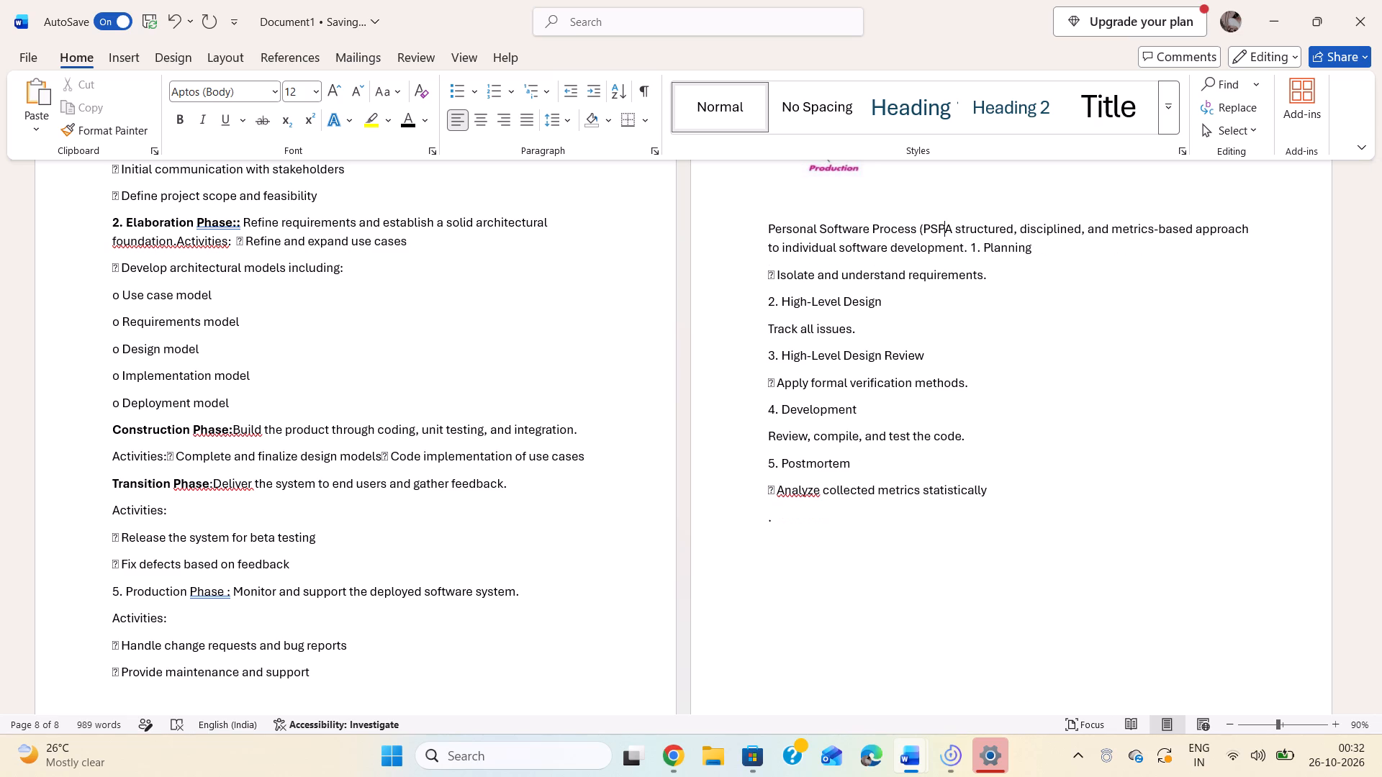
pyautogui.write(')')
pyautogui.press('space')
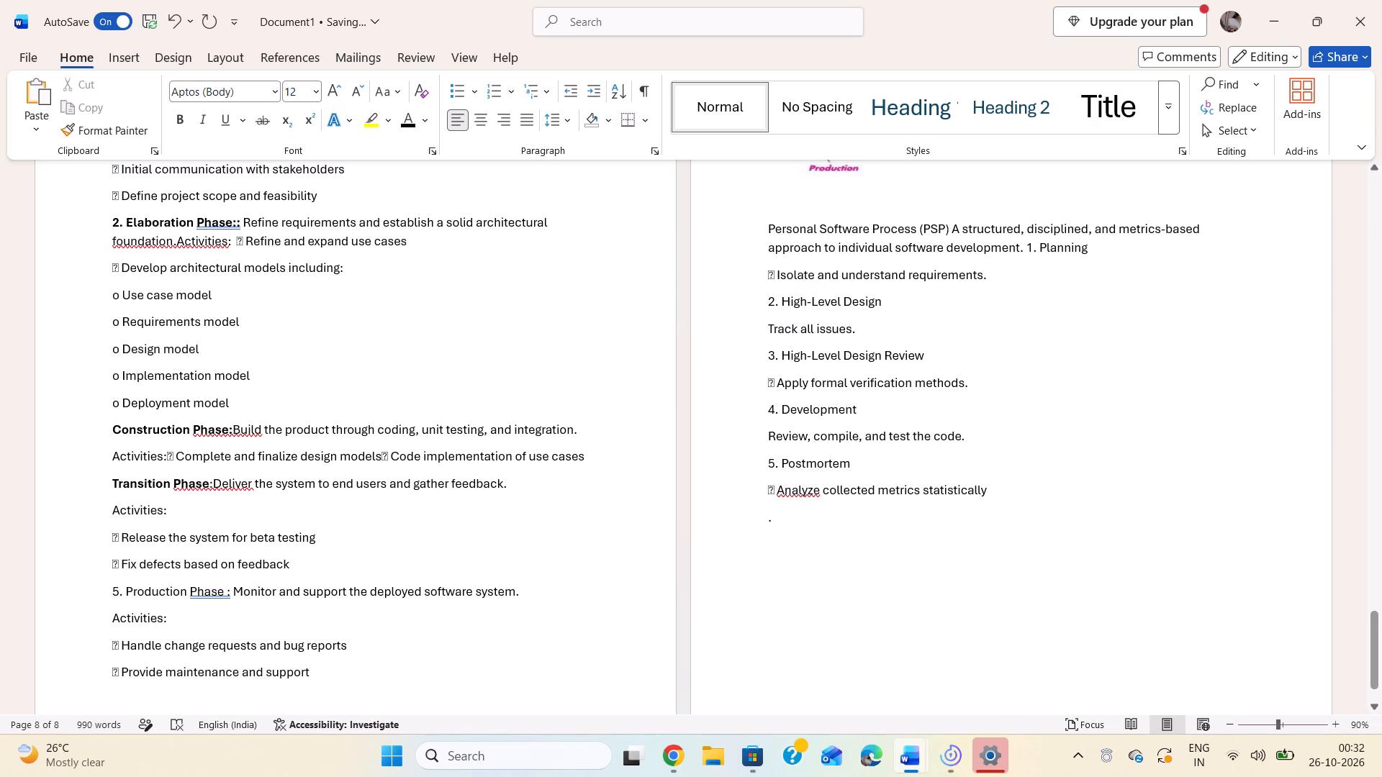
# Break the paragraph after "individual software development." so that "1. Planning" starts on its own line.
pyautogui.click(1024, 241)
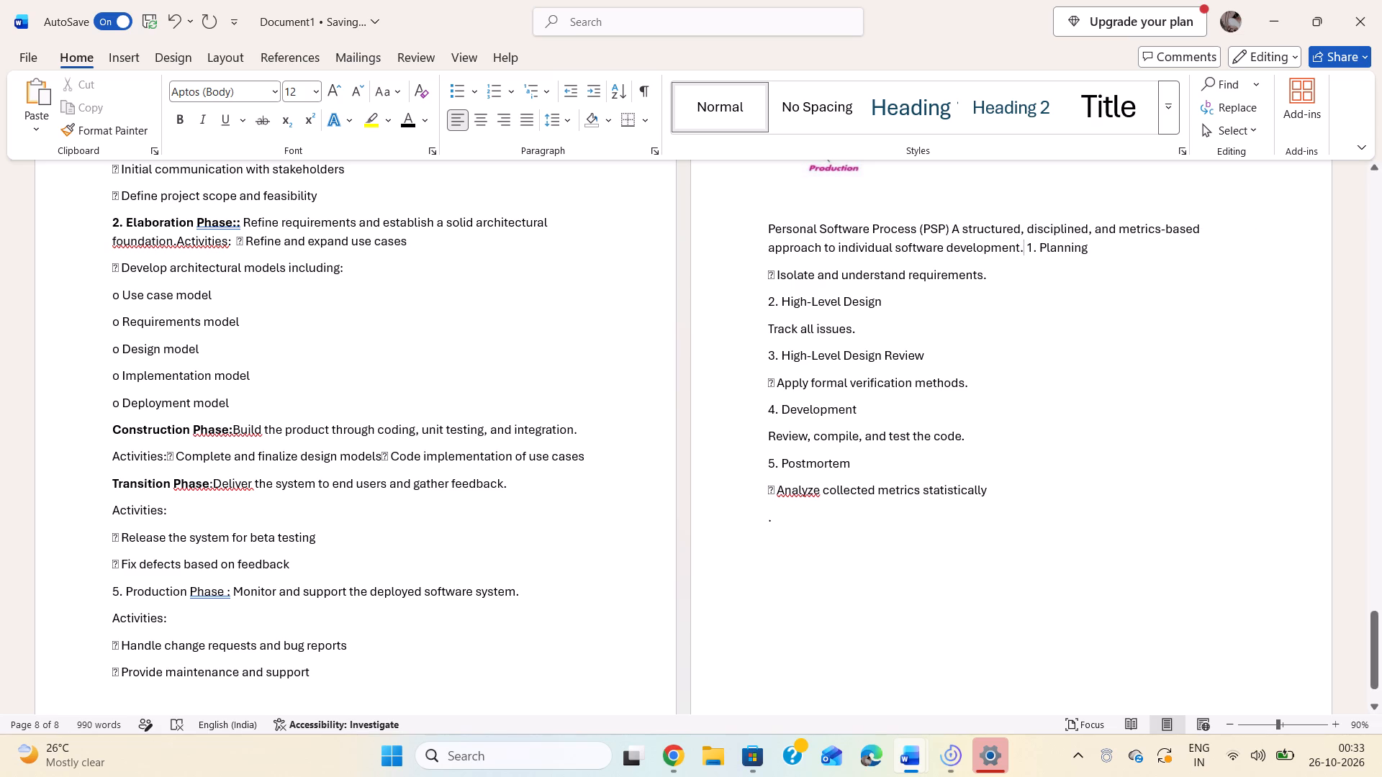
pyautogui.press('Return')
# Delete the stray bullet symbol before "Isolate and understand requirements." under Planning.
pyautogui.scroll(1, 1024, 241)
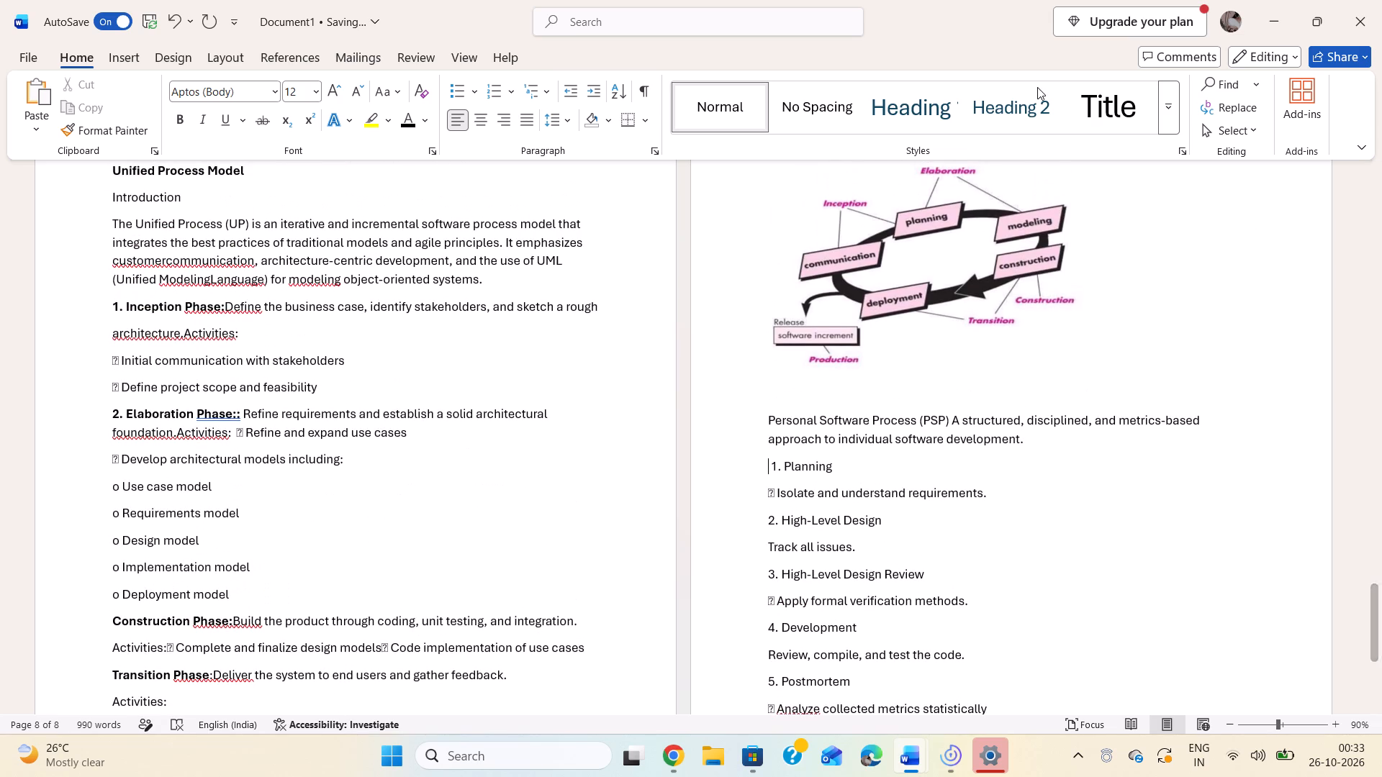
pyautogui.scroll(-2, 1037, 87)
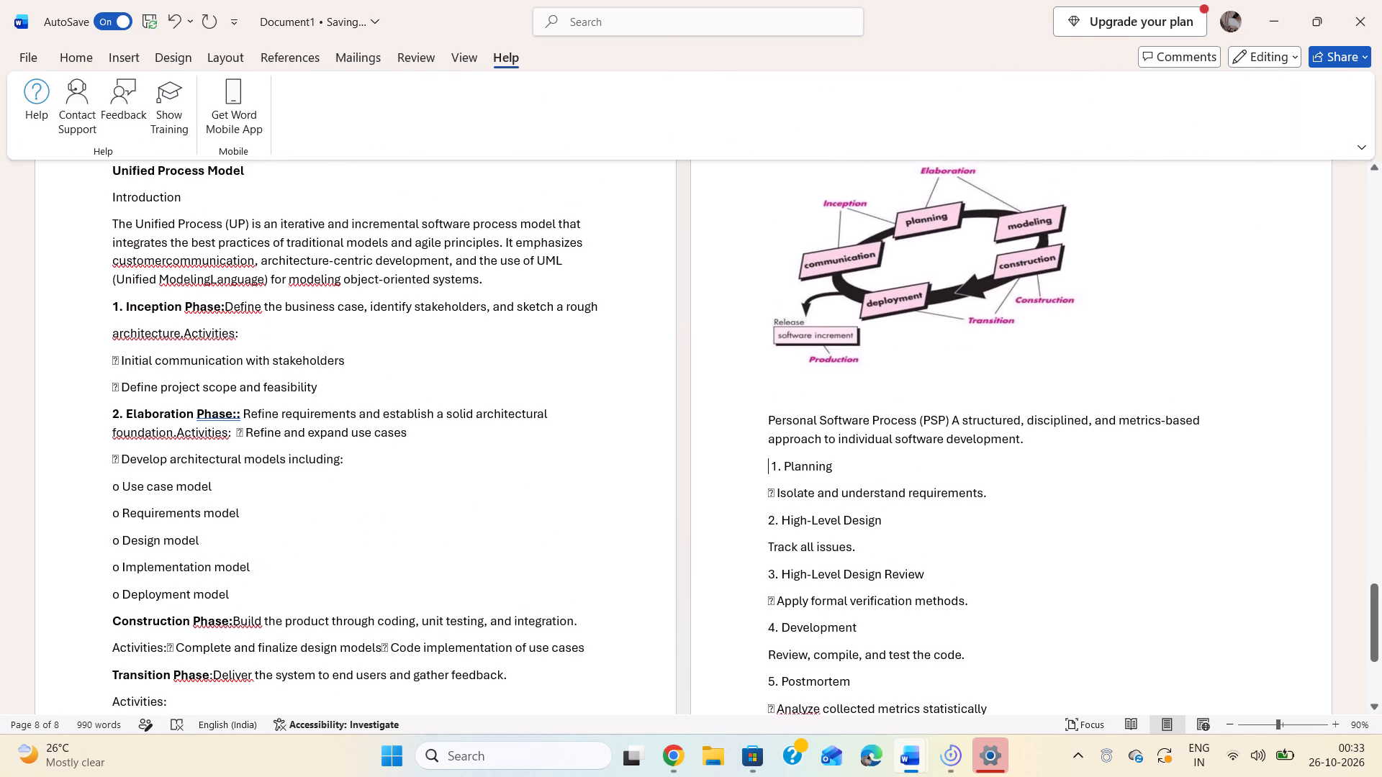
pyautogui.click(774, 495)
pyautogui.press('BackSpace')
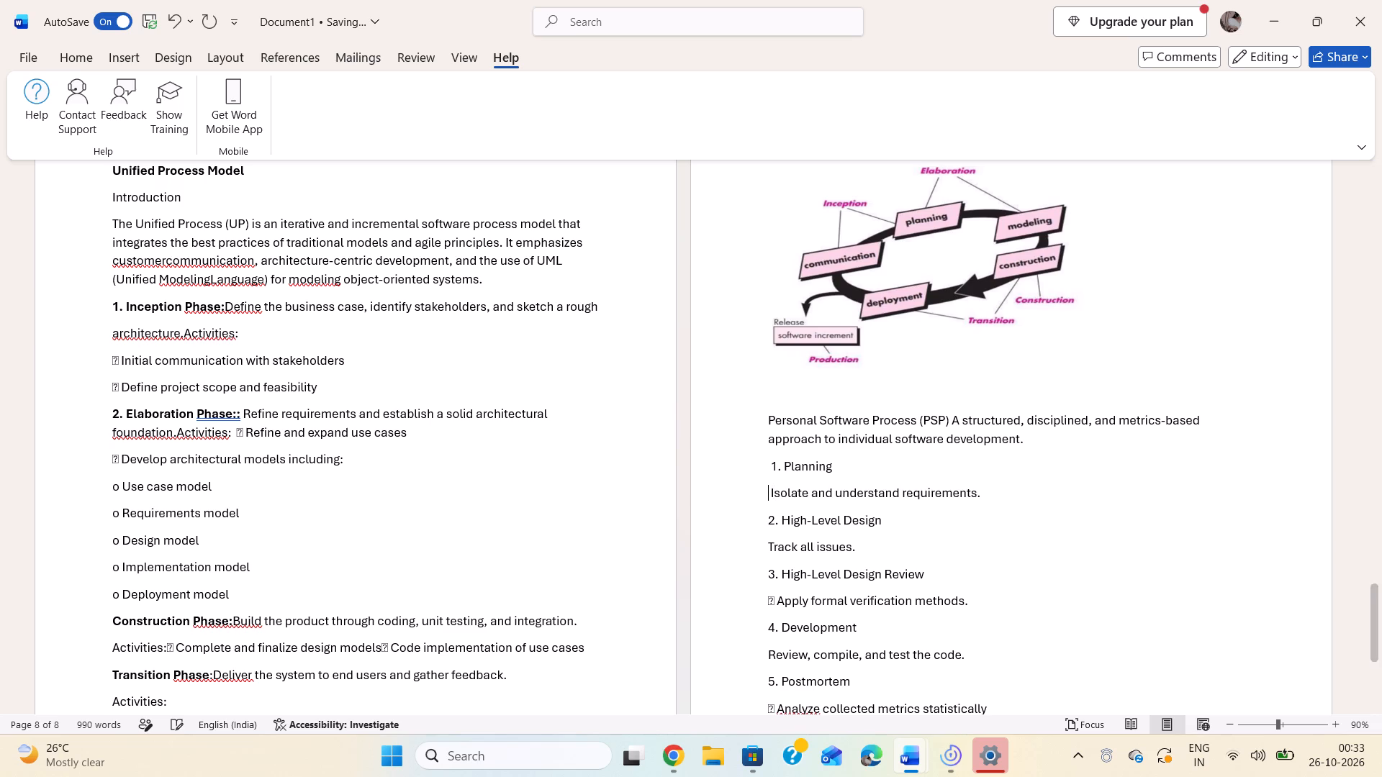
# Join the description lines under "1. Planning" and "2. High-Level Design" onto their phase title lines, separated by a space.
pyautogui.press('BackSpace')
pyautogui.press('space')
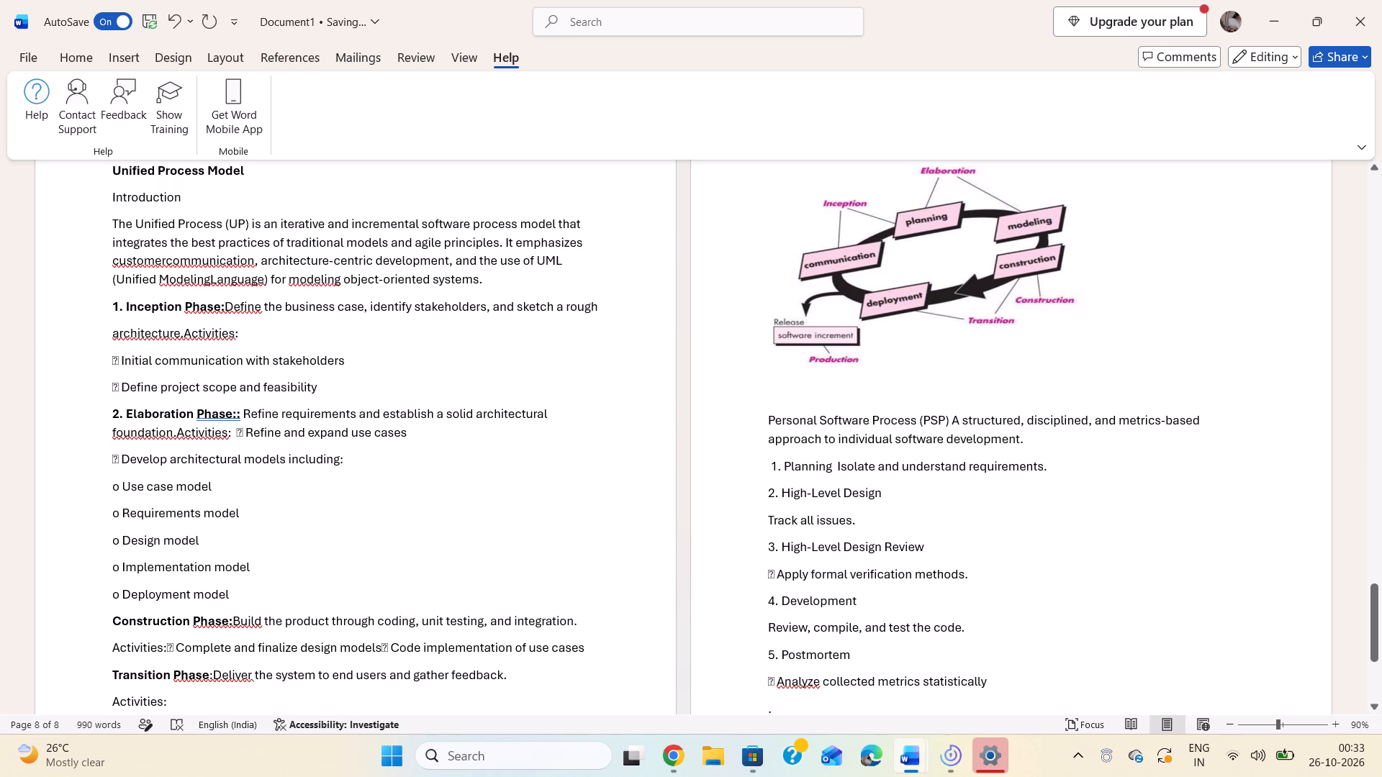
pyautogui.click(764, 521)
pyautogui.press('BackSpace')
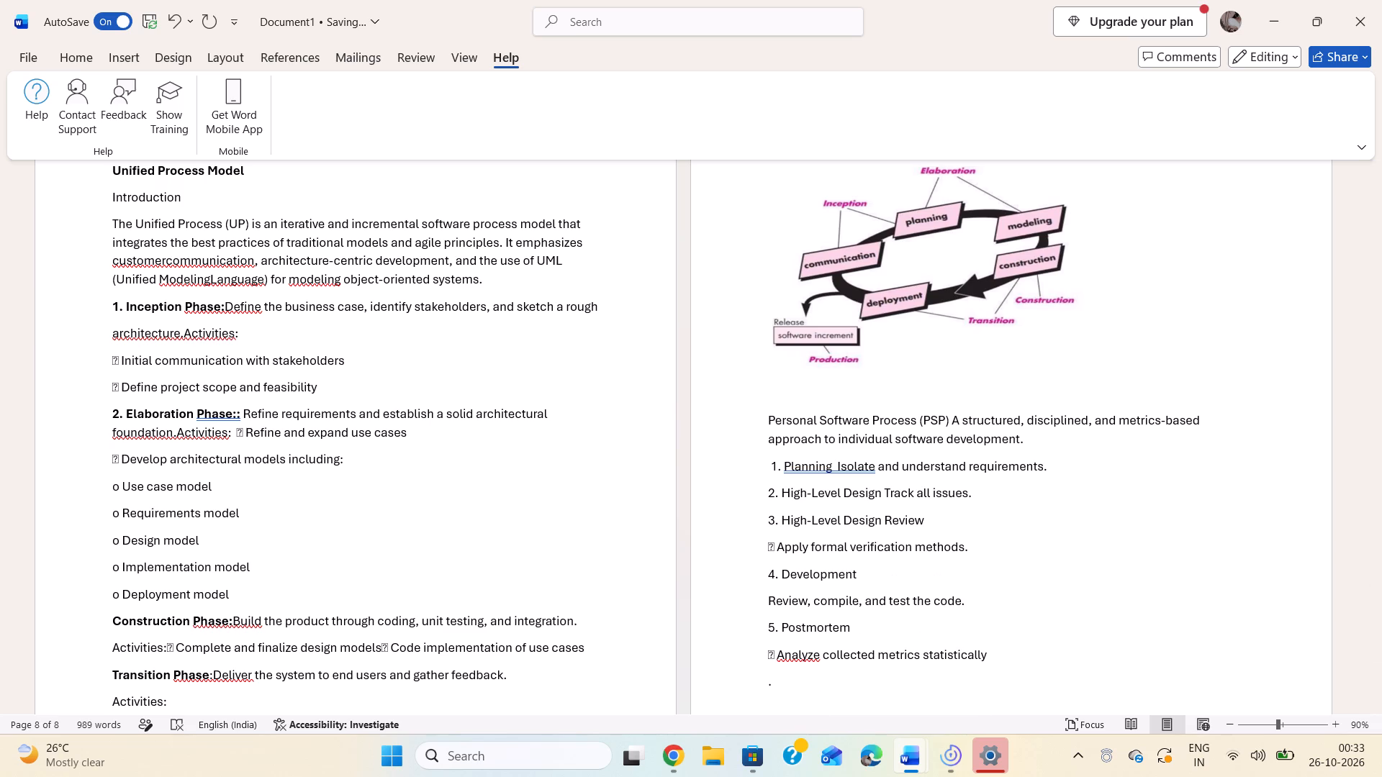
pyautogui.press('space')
# Remove the stray bullet symbol before "Apply formal verification methods." and join that text to "3. High-Level Design Review" with a space.
pyautogui.click(770, 542)
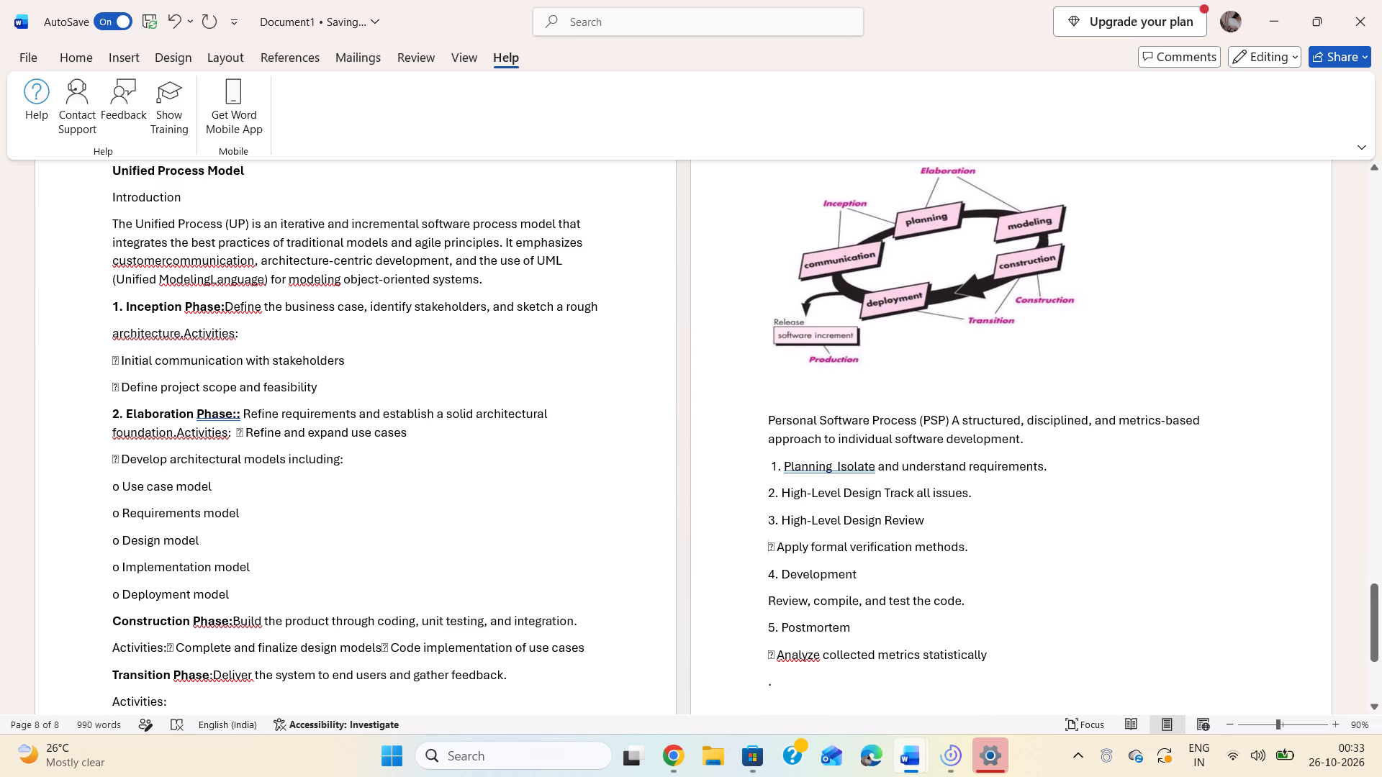
pyautogui.press('Right')
pyautogui.press('BackSpace')
pyautogui.press('BackSpace')
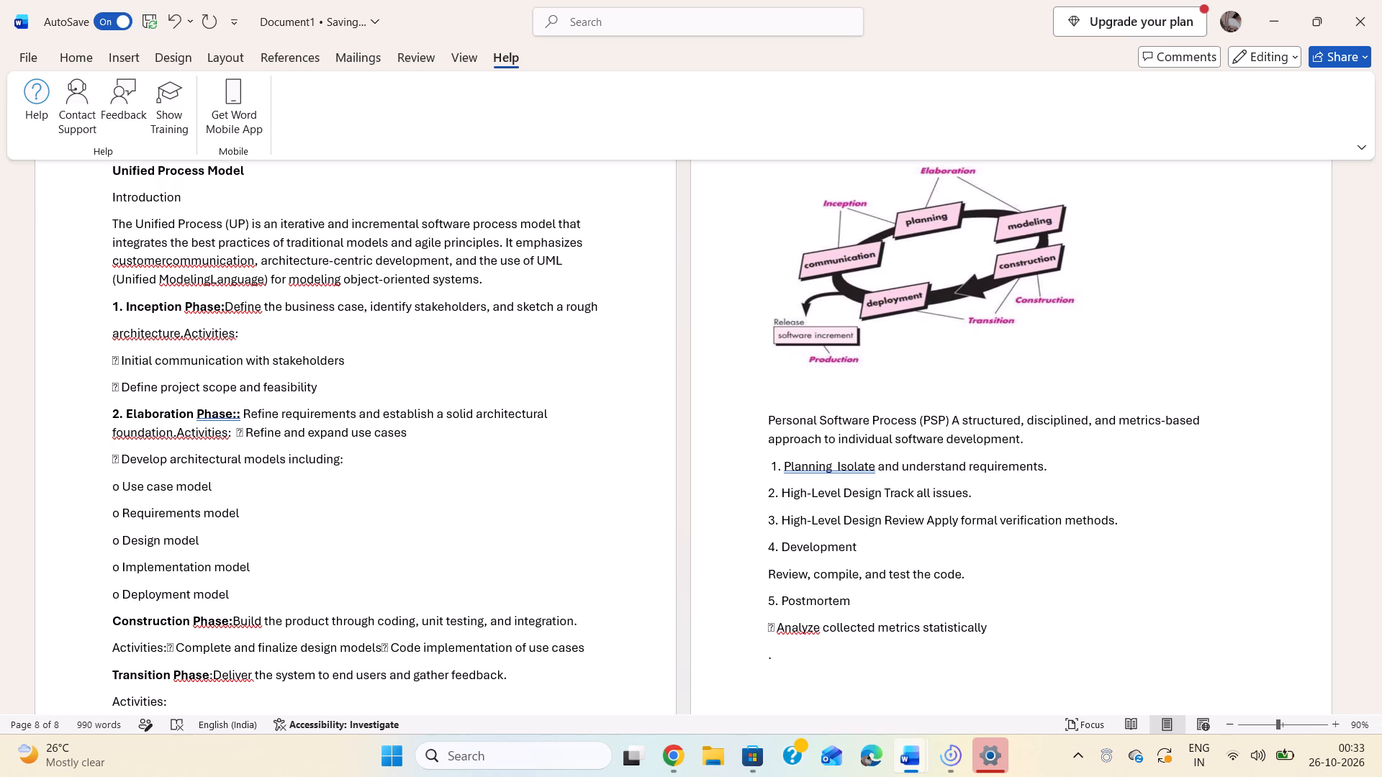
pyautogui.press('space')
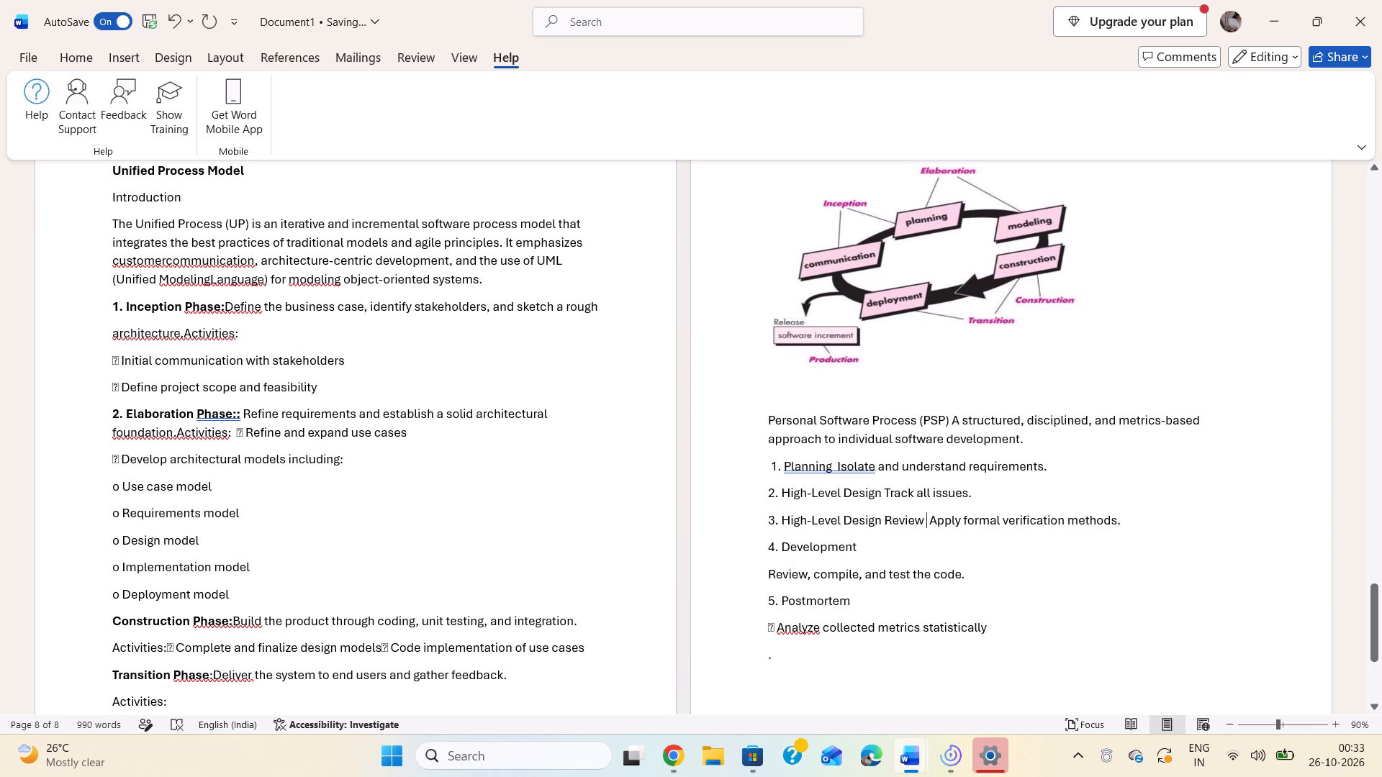
# Join the descriptions of "4. Development" and "5. Postmortem" to their title lines with a space, removing the bullet symbol before "Analyze".
pyautogui.click(761, 574)
pyautogui.press('BackSpace')
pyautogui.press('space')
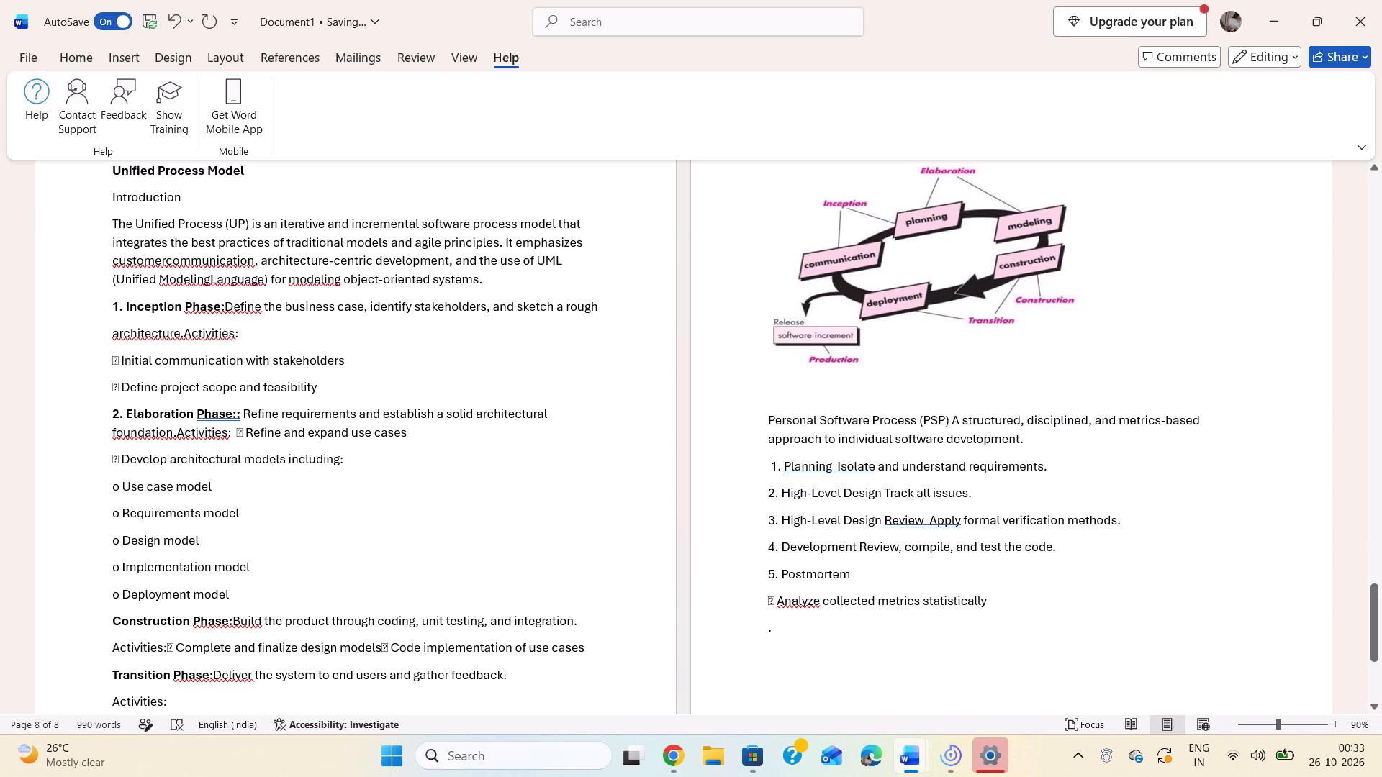
pyautogui.click(774, 602)
pyautogui.press('BackSpace')
pyautogui.press('BackSpace')
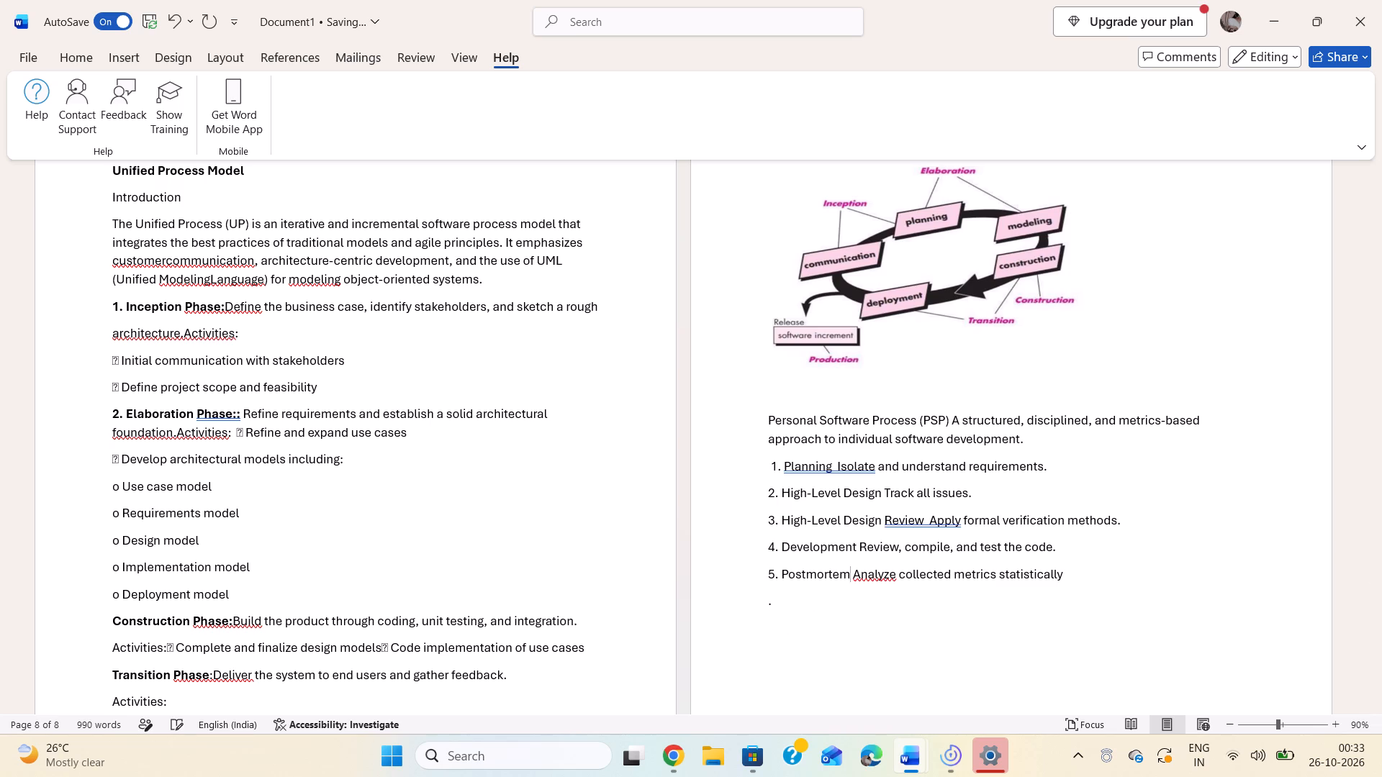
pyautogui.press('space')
pyautogui.scroll(-2, 818, 617)
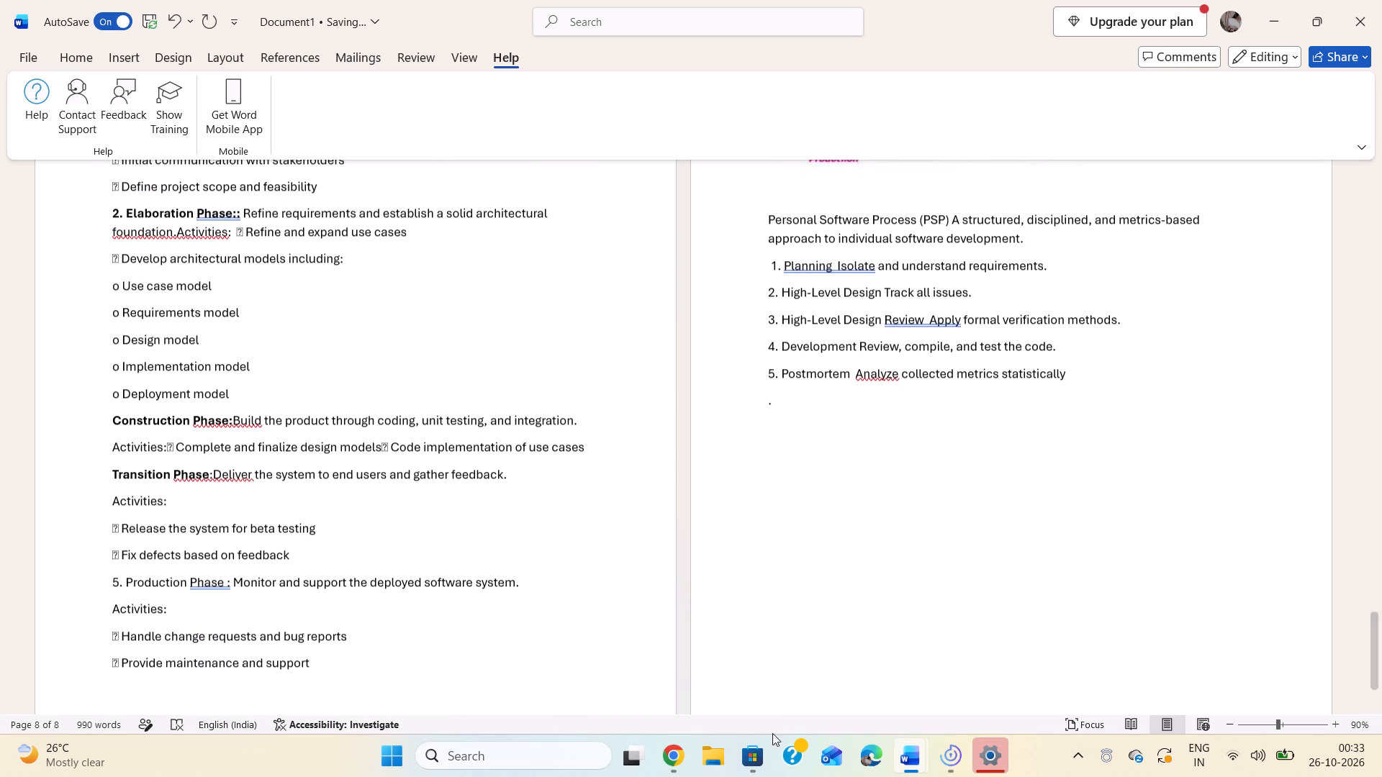
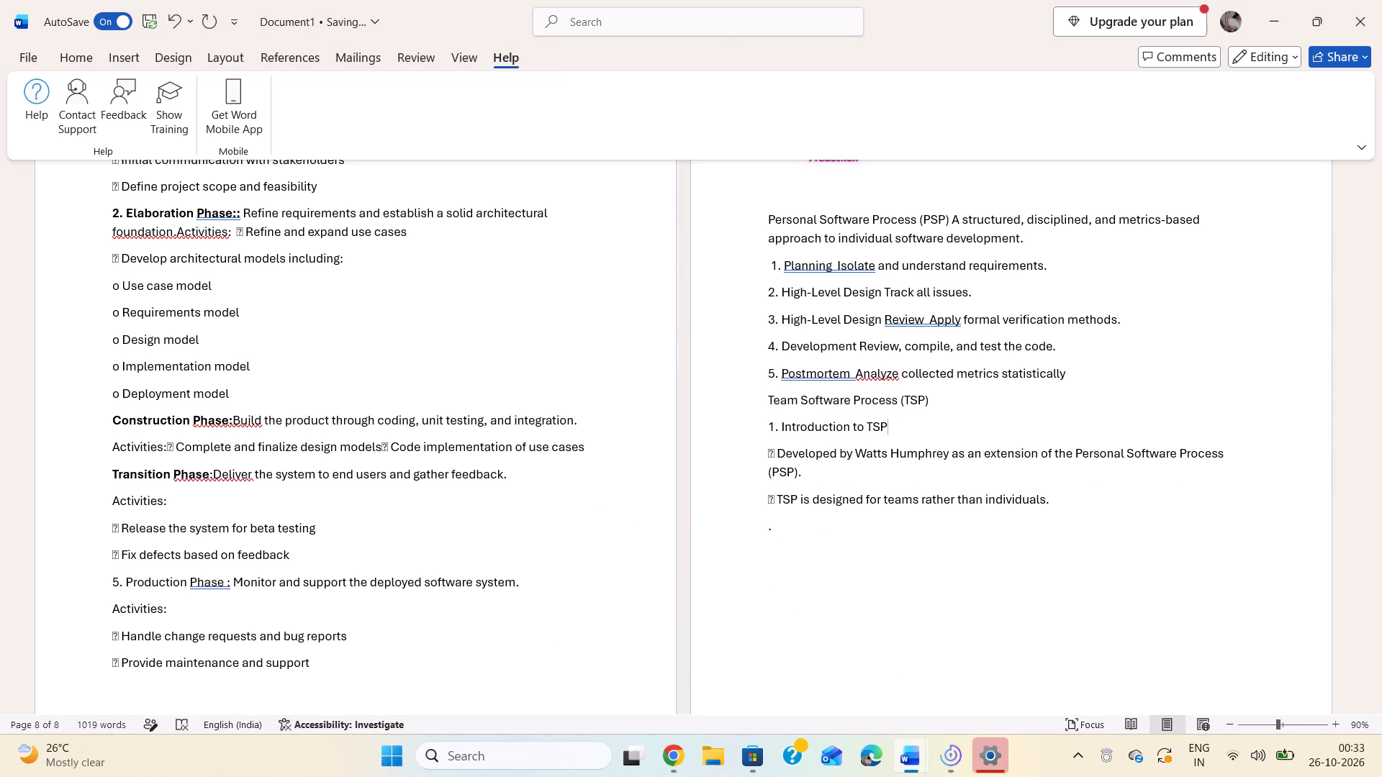
# Delete the "1. Introduction to TSP" line below the "Team Software Process (TSP)" heading.
pyautogui.press('BackSpace')
pyautogui.press('BackSpace')
pyautogui.press('BackSpace')
pyautogui.press('BackSpace')
pyautogui.press('BackSpace')
pyautogui.press('BackSpace')
pyautogui.press('BackSpace')
pyautogui.press('BackSpace')
pyautogui.press('BackSpace')
pyautogui.press('BackSpace')
pyautogui.press('BackSpace')
pyautogui.press('BackSpace')
pyautogui.press('BackSpace')
pyautogui.press('BackSpace')
pyautogui.press('BackSpace')
pyautogui.press('BackSpace')
pyautogui.press('BackSpace')
pyautogui.press('BackSpace')
pyautogui.press('BackSpace')
pyautogui.press('BackSpace')
pyautogui.press('BackSpace')
pyautogui.press('BackSpace')
pyautogui.press('BackSpace')
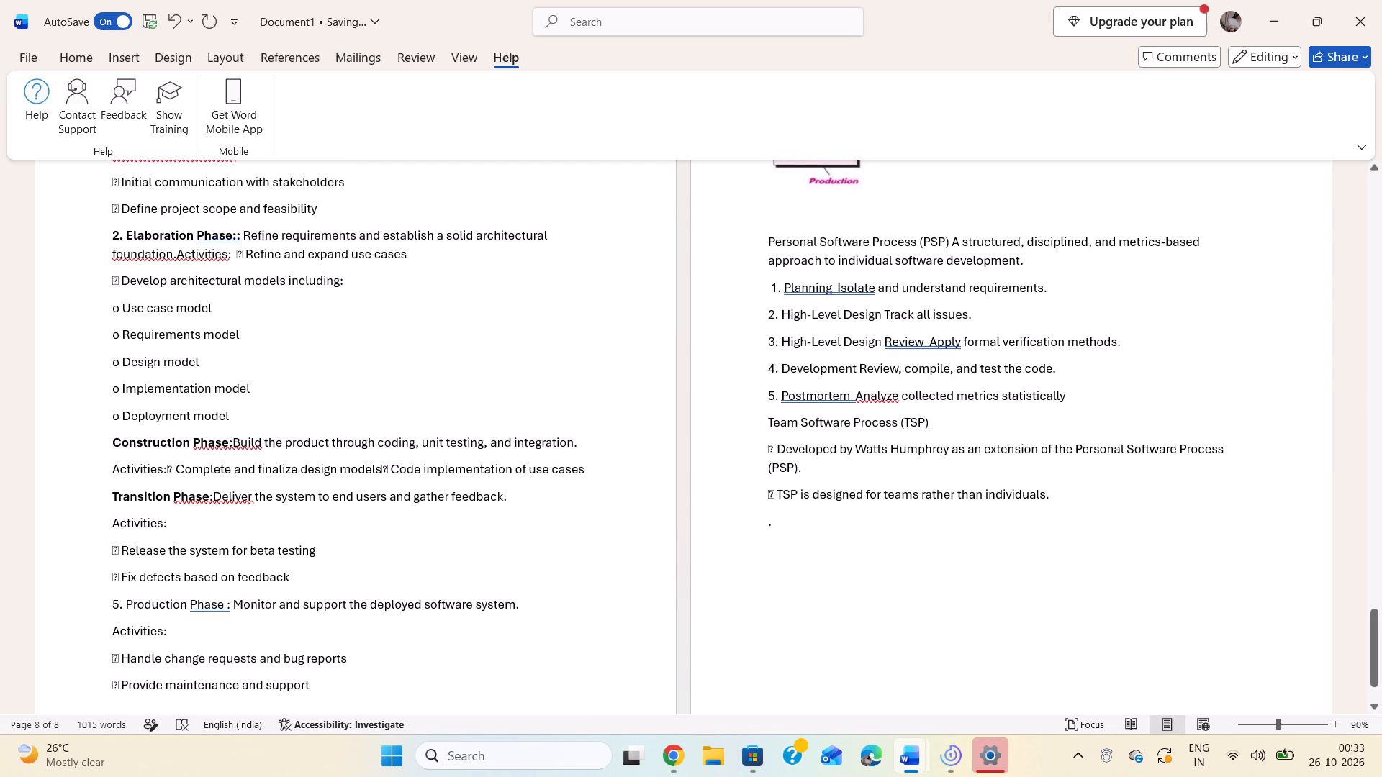
# Remove the stray bullet before "TSP is designed for teams" and join that sentence to the paragraph ending "(PSP).", separated by a space.
pyautogui.click(778, 494)
pyautogui.press('BackSpace')
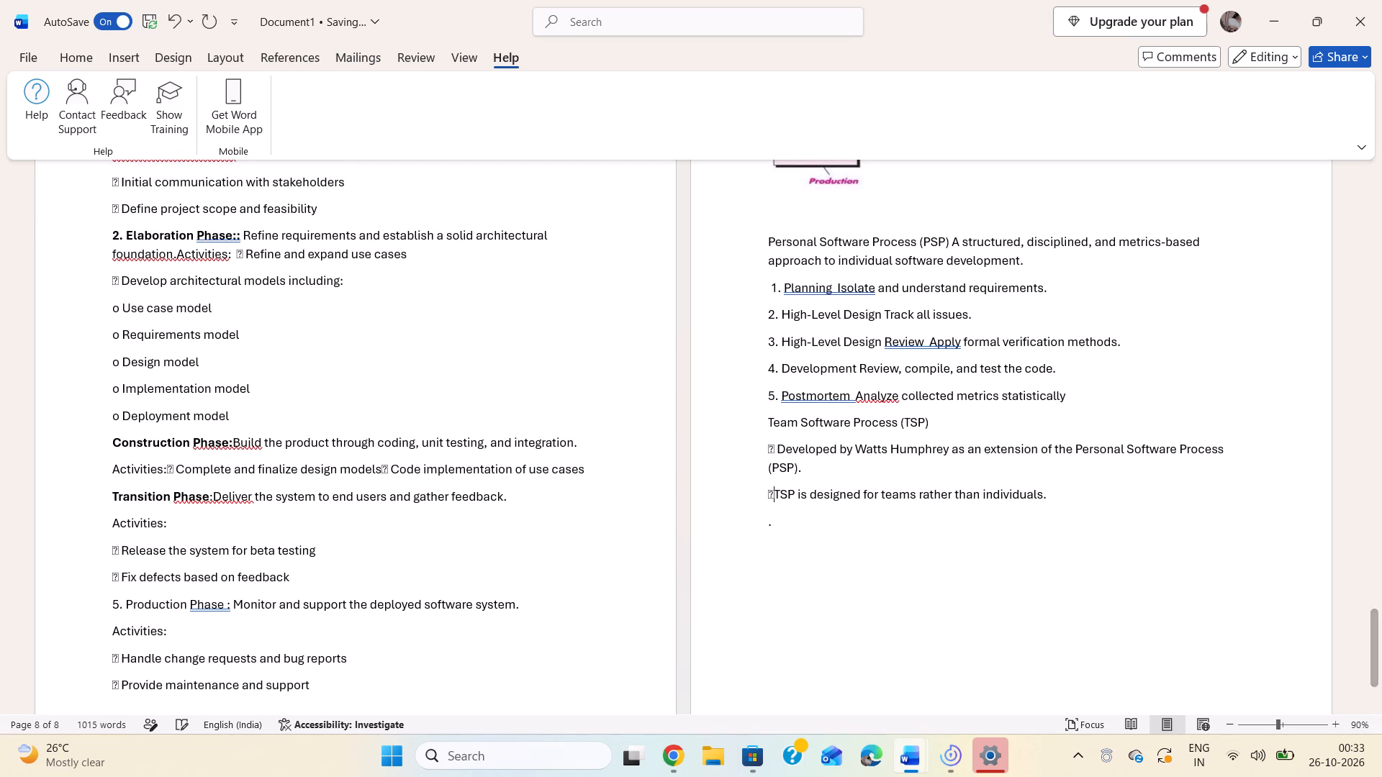
pyautogui.press('BackSpace')
pyautogui.press('BackSpace')
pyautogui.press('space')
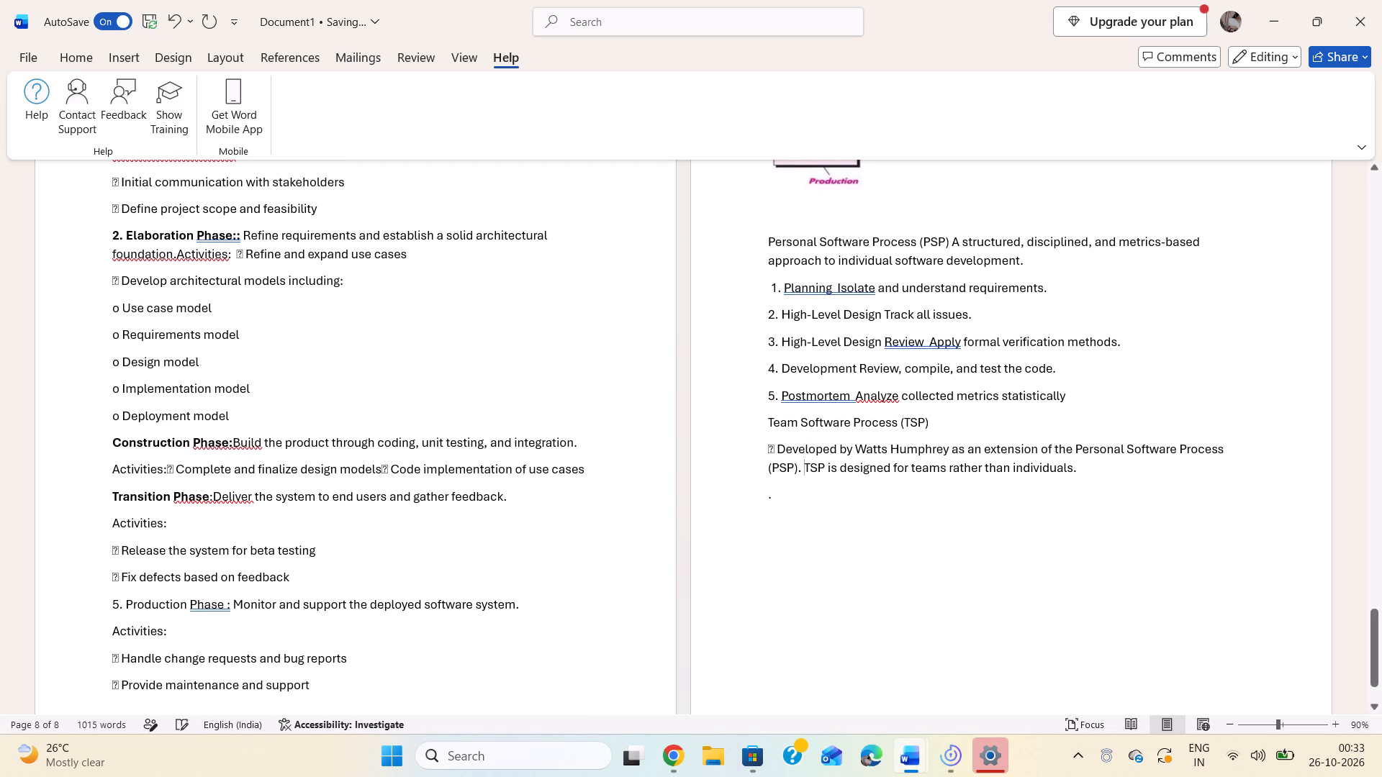
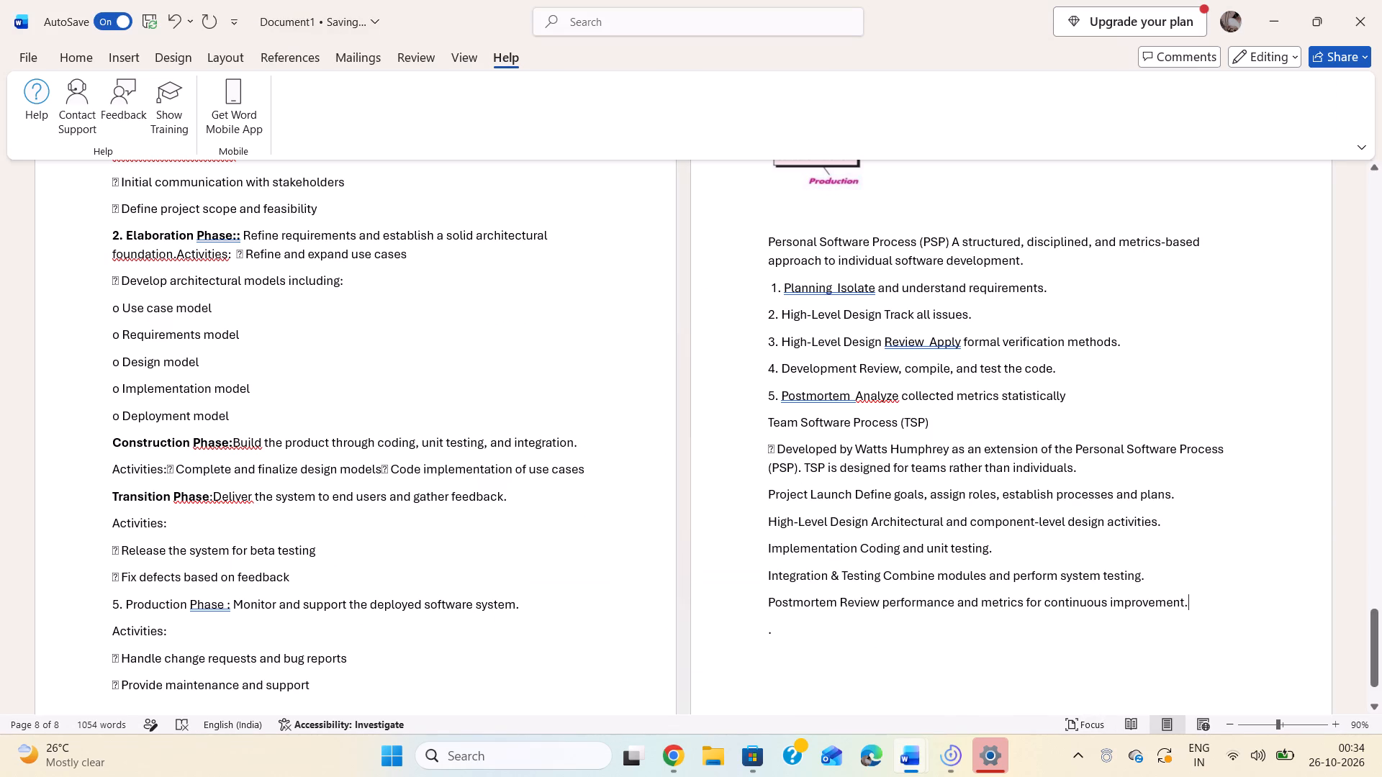
# Select the "Team Software Process (TSP)" heading line and bring up the text formatting options for it.
pyautogui.moveTo(763, 419); pyautogui.dragTo(968, 425, button='right')
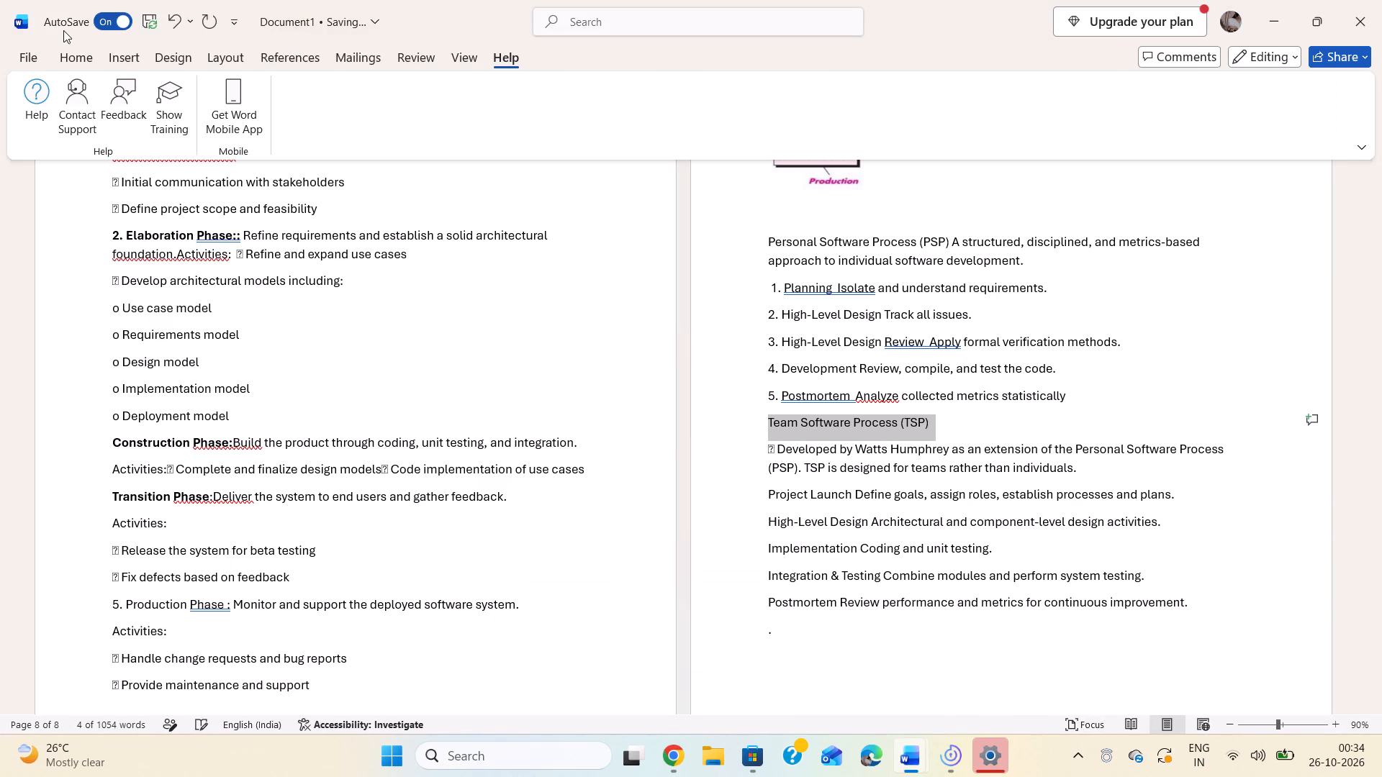
pyautogui.click(78, 63)
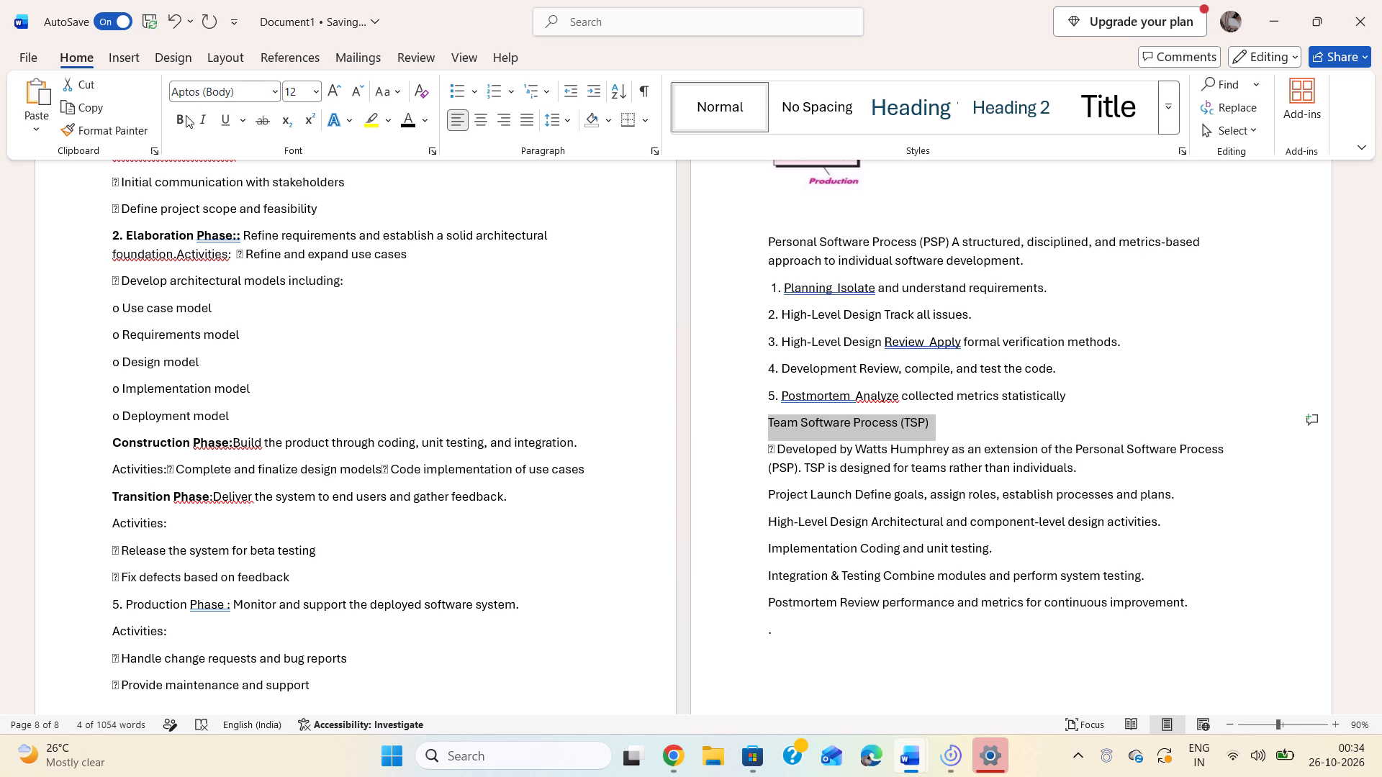
# Make the "Team Software Process (TSP)" heading and the "Personal Software Process (PSP)" heading text bold.
pyautogui.click(184, 115)
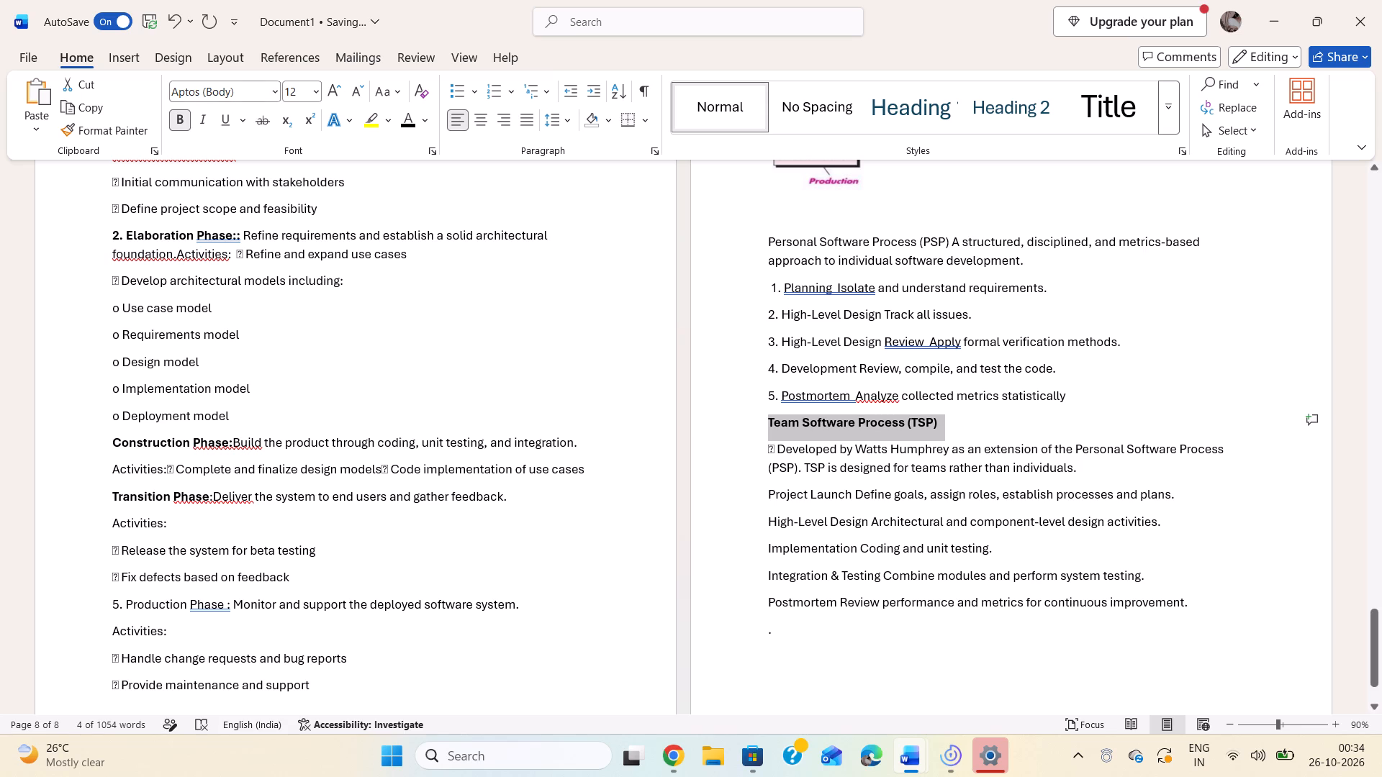
pyautogui.moveTo(951, 245); pyautogui.dragTo(769, 244)
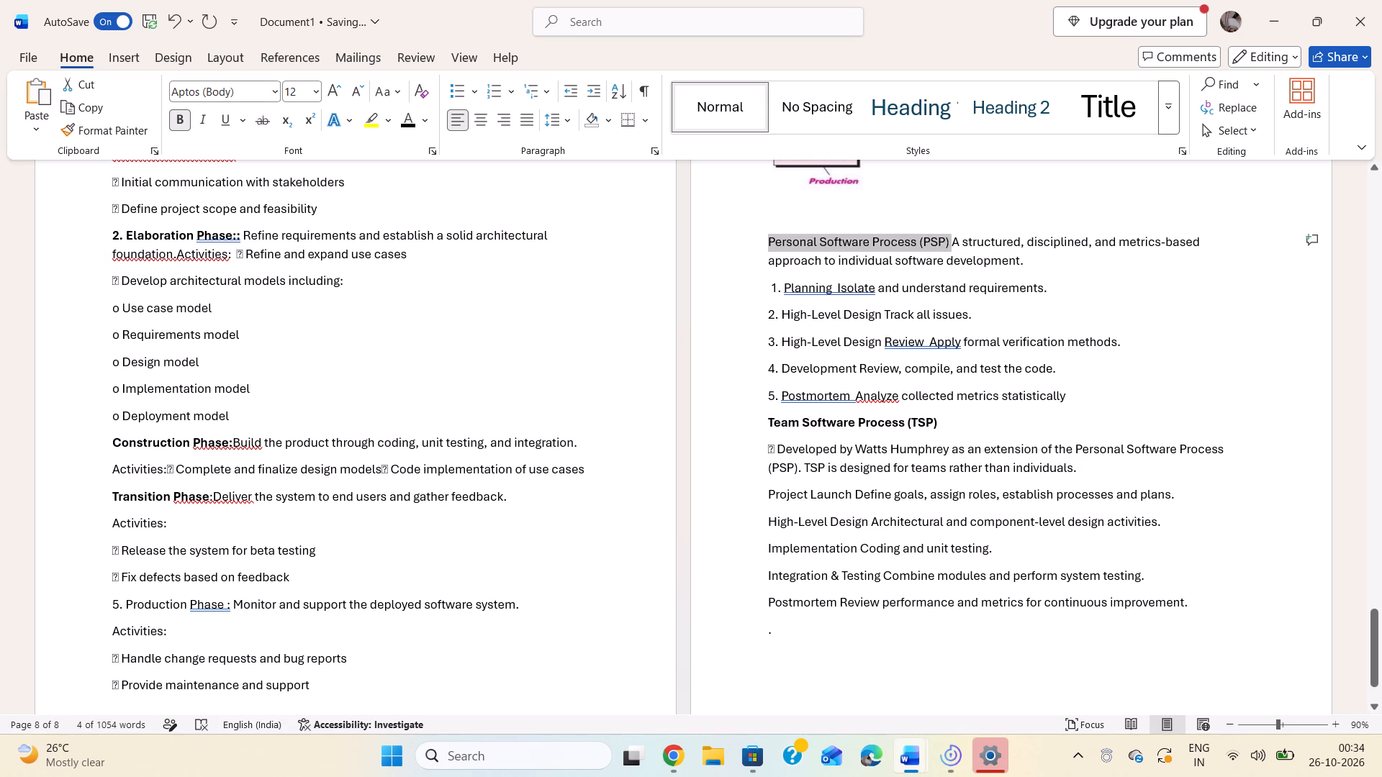
pyautogui.moveTo(769, 244); pyautogui.dragTo(769, 246)
pyautogui.click(186, 116)
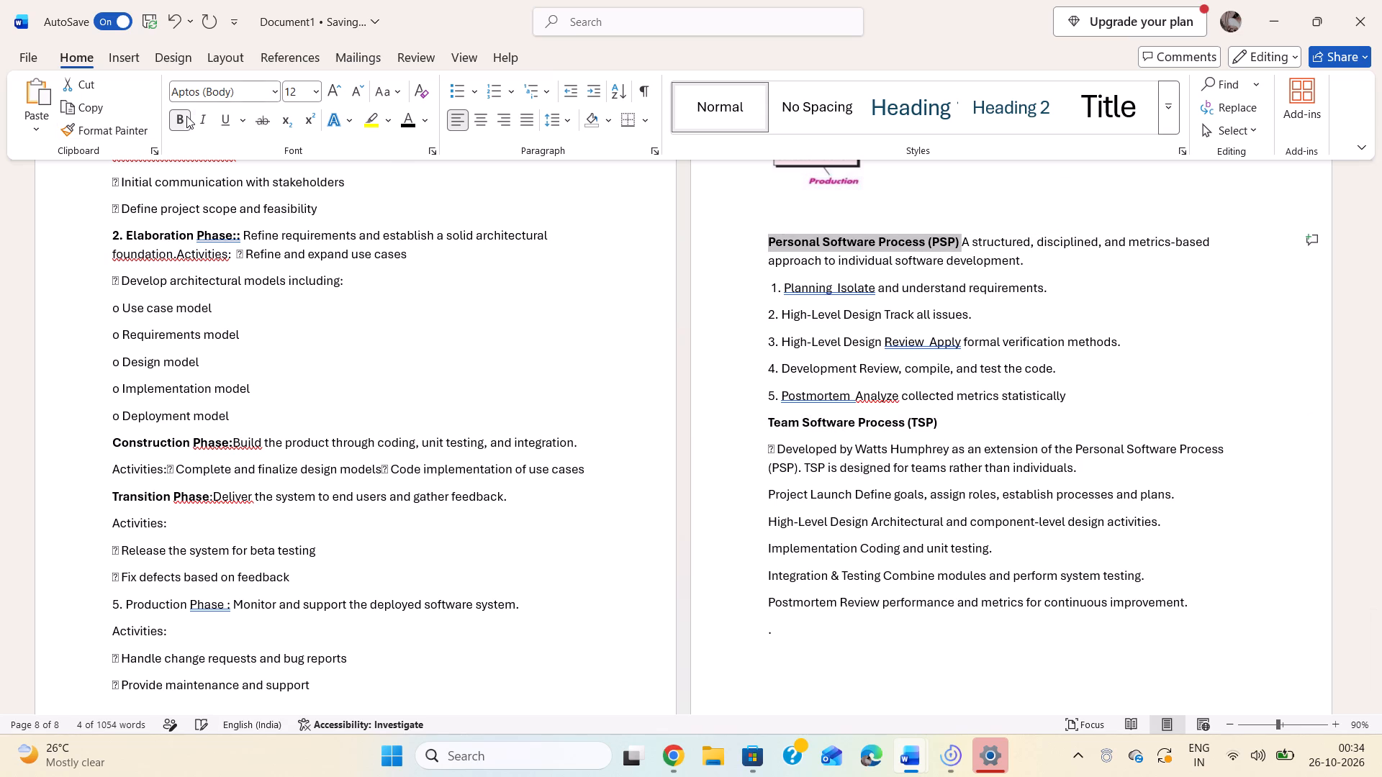
pyautogui.click(917, 518)
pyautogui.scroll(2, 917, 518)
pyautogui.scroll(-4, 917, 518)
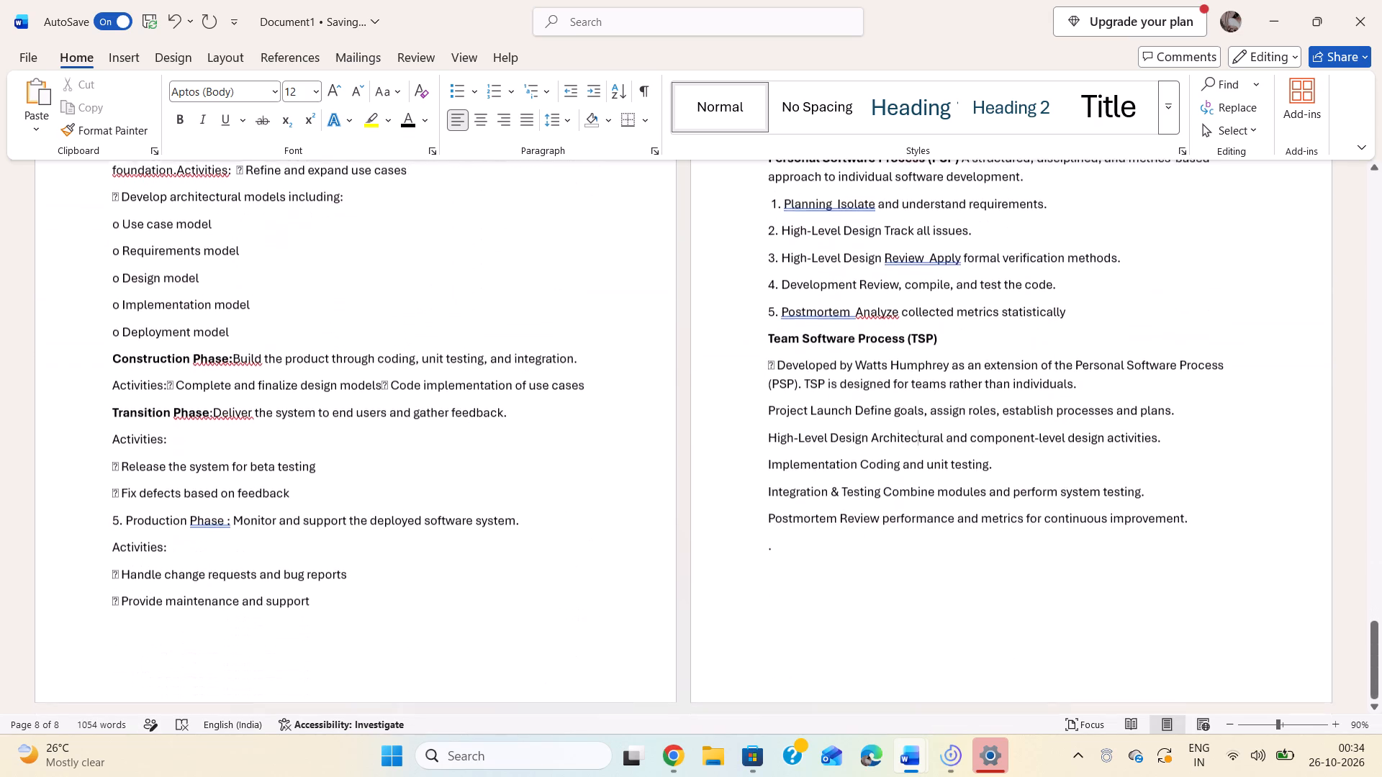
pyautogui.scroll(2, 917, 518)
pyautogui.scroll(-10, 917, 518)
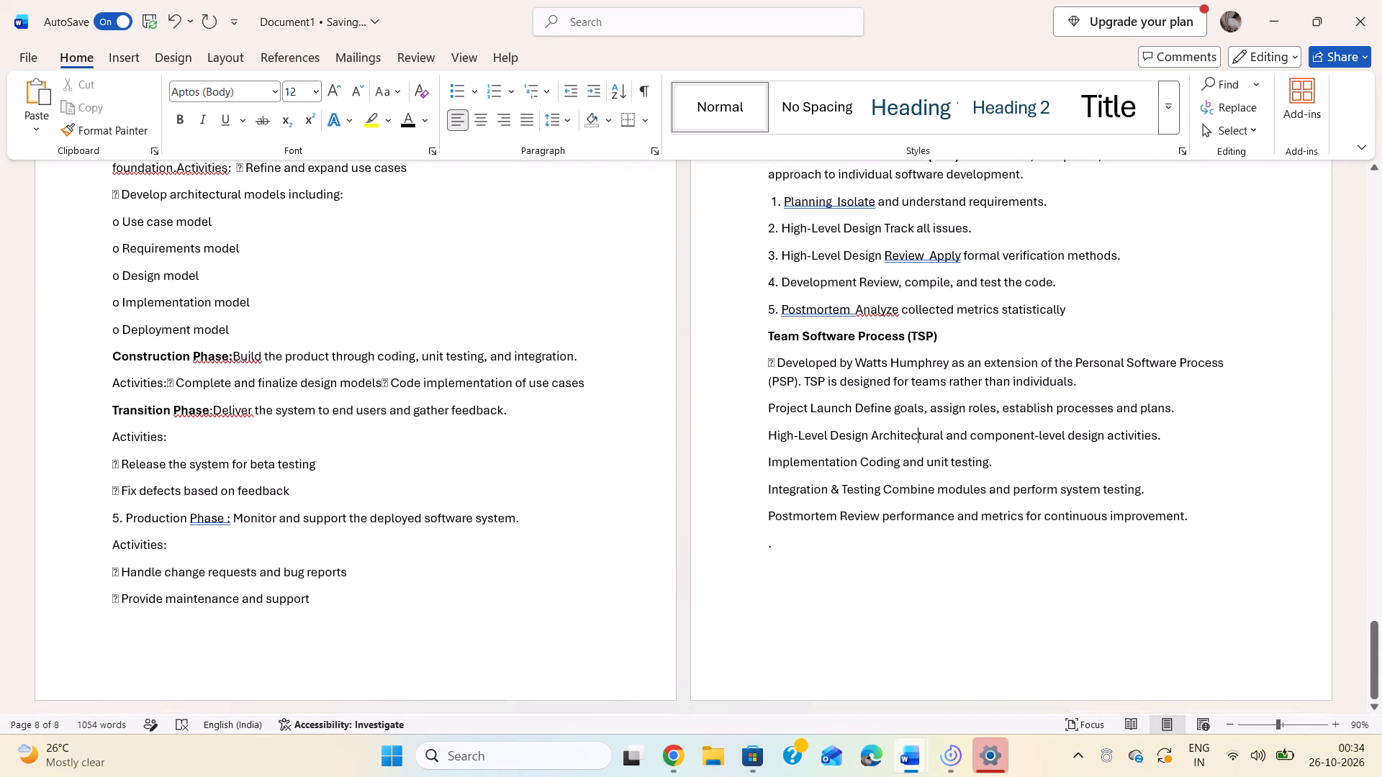